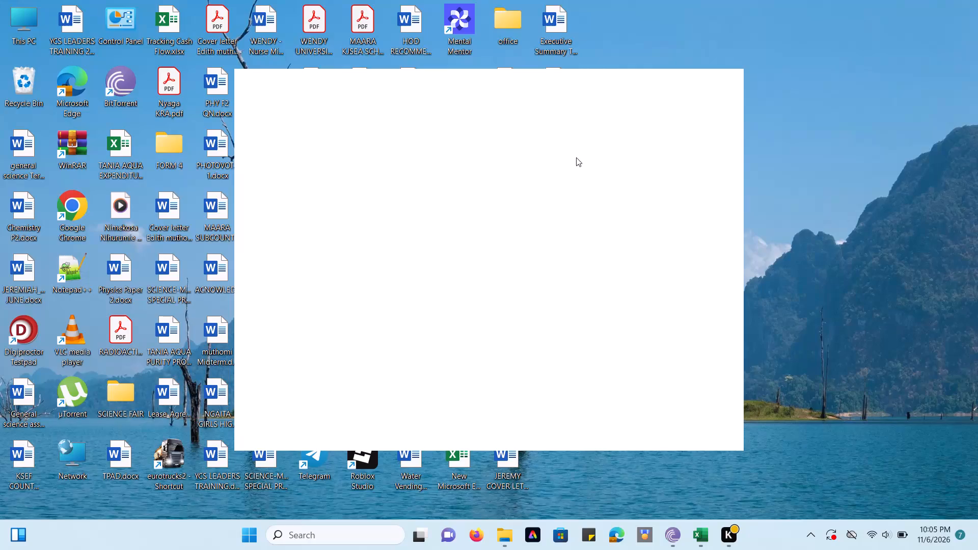
Switch to the 2026 TANIA AQUA EXPENDITURE REVENUE workbook in Excel and open the JANUARY sheet.
left_click(704, 541)
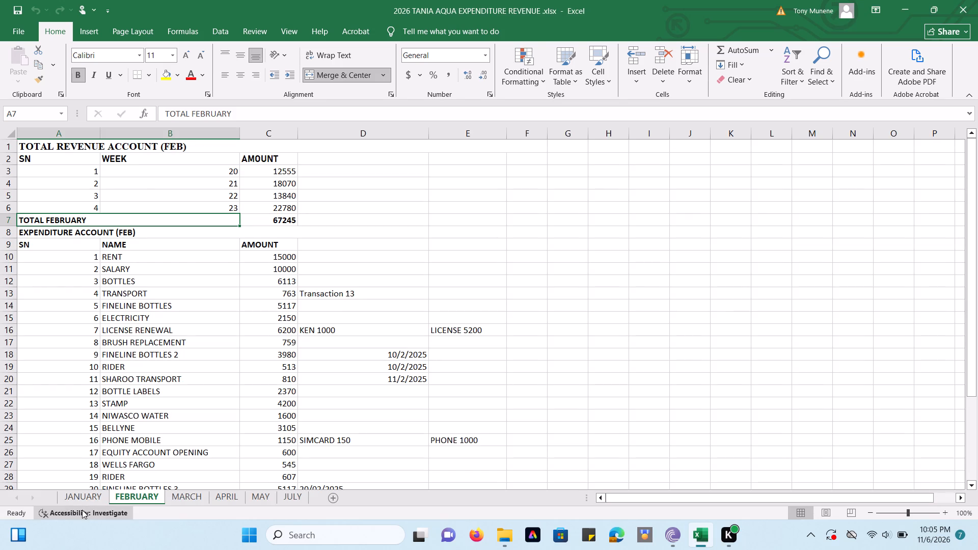
left_click(94, 492)
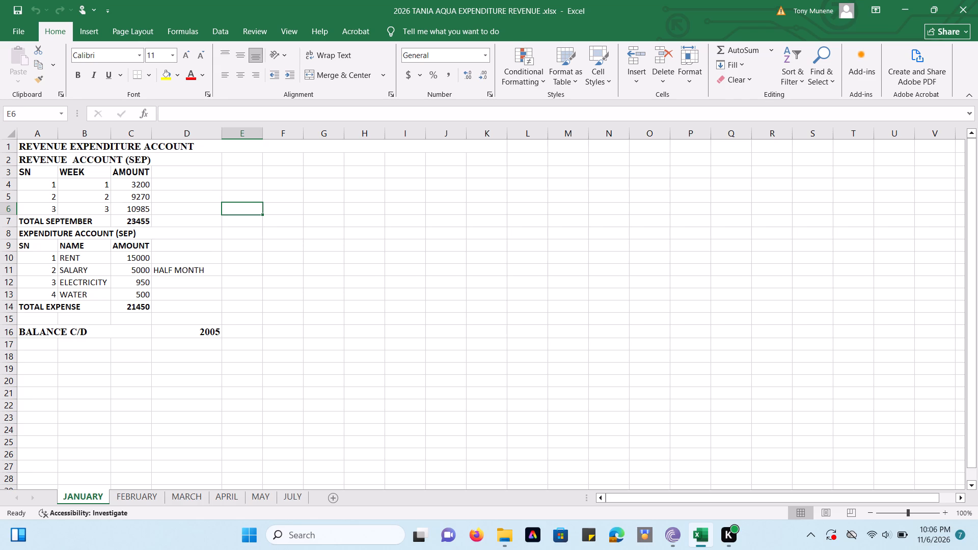
Change the revenue account heading in cell A2 to read REVENUE ACCOUNT JANUARY, replacing the bracketed month.
left_click(144, 161)
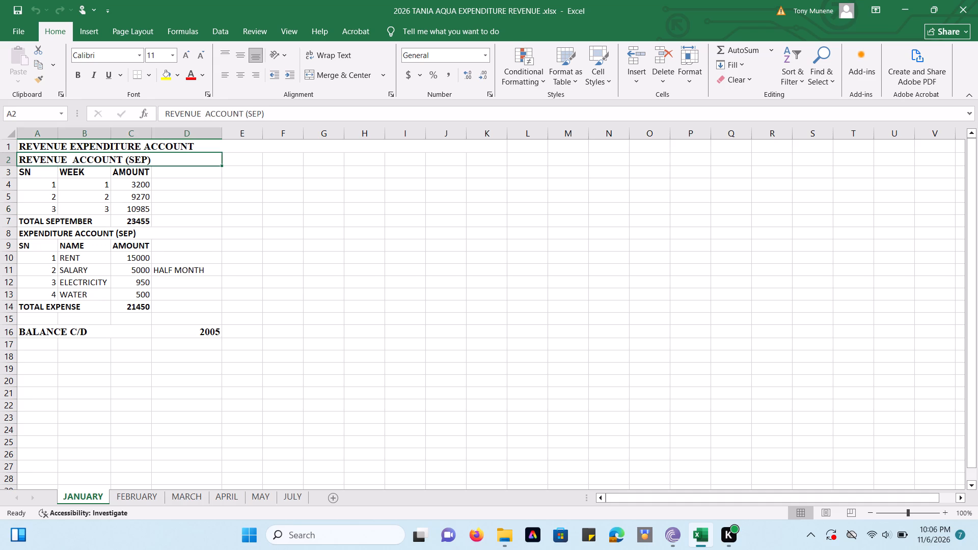
left_click(267, 115)
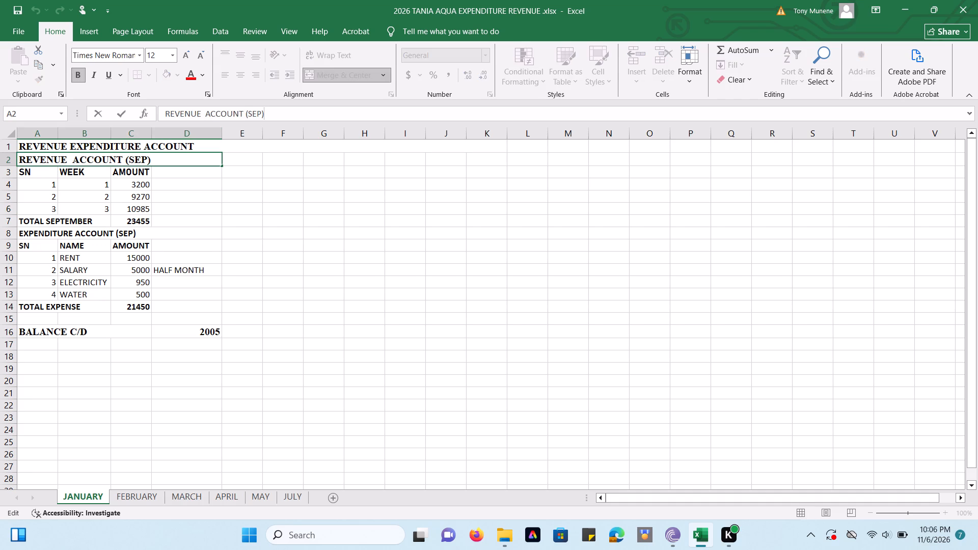
key("BackSpace")
key("BackSpace")
key("BackSpace")
key("BackSpace")
key("BackSpace")
type("JA")
type("NUA")
type("RY")
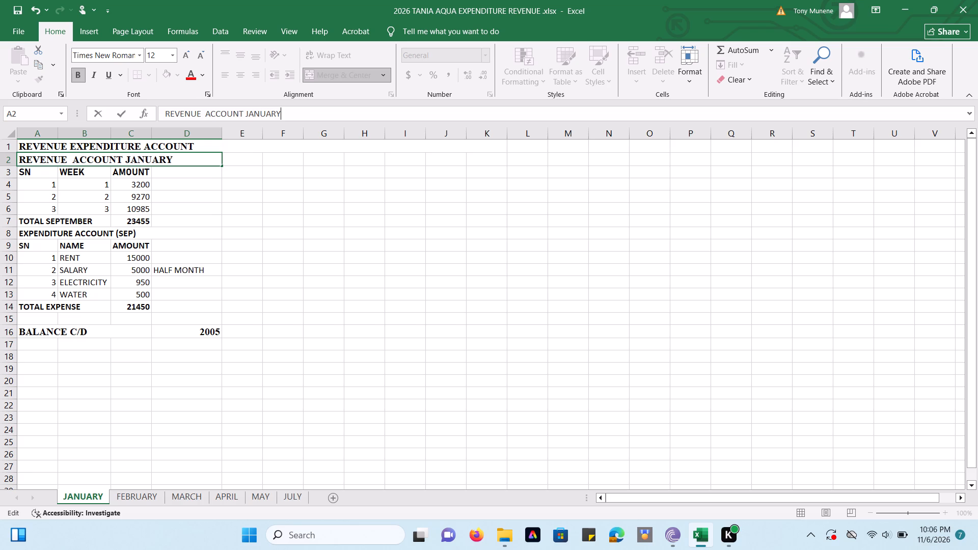
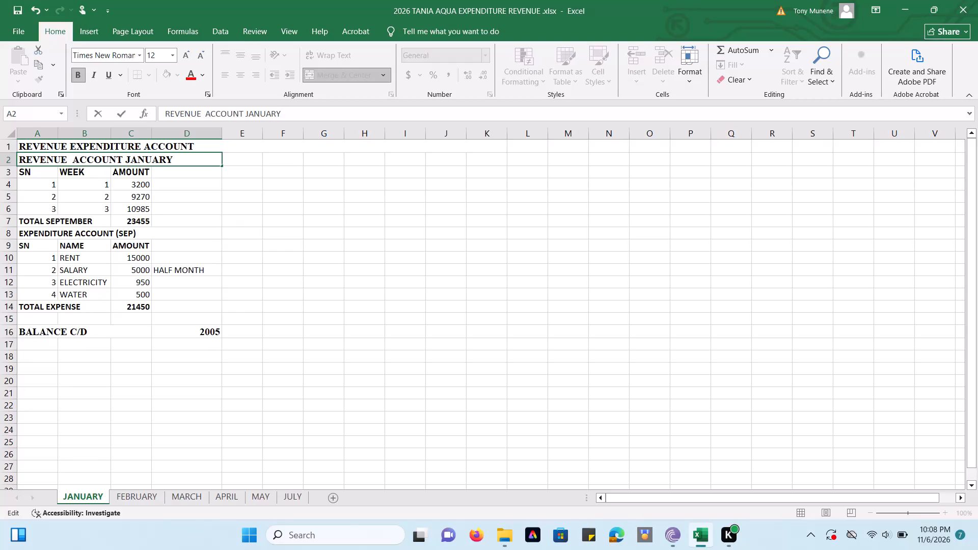
Commit the REVENUE ACCOUNT JANUARY heading in cell A2 and select the third week's number in cell B6.
key("Down")
key("Down")
key("Down")
left_click(110, 209)
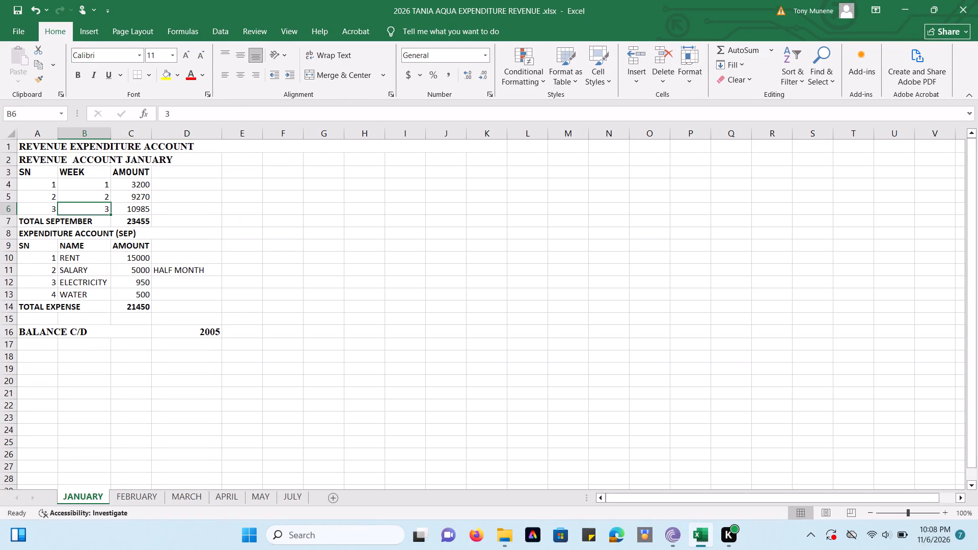
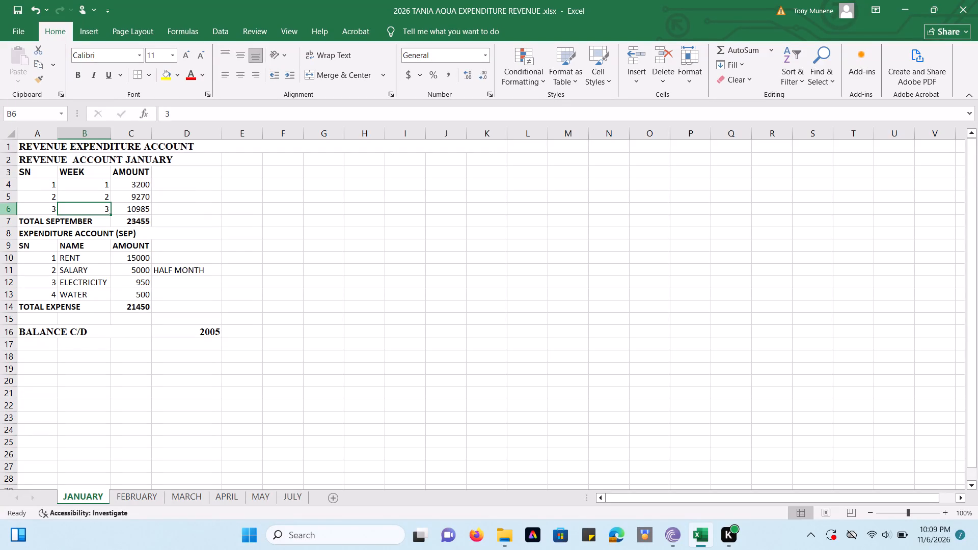
Insert a blank row above the TOTAL SEPTEMBER row, directly beneath the third week's revenue entry.
left_click(4, 221)
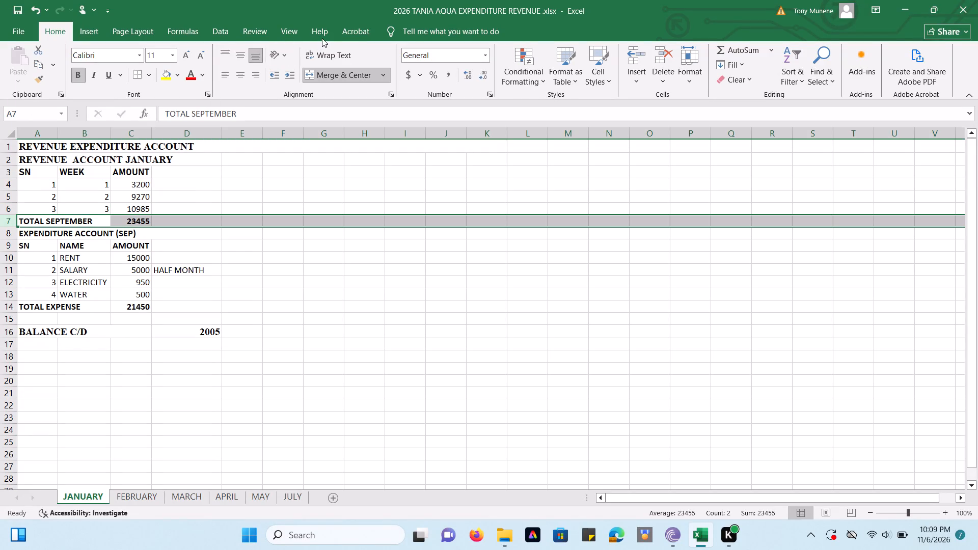
left_click(89, 35)
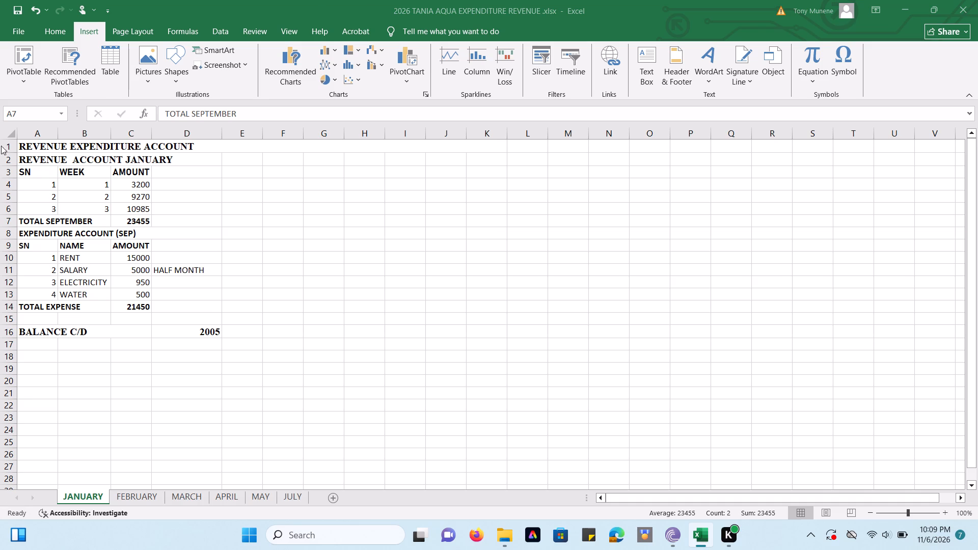
left_click(7, 219)
right_click(7, 219)
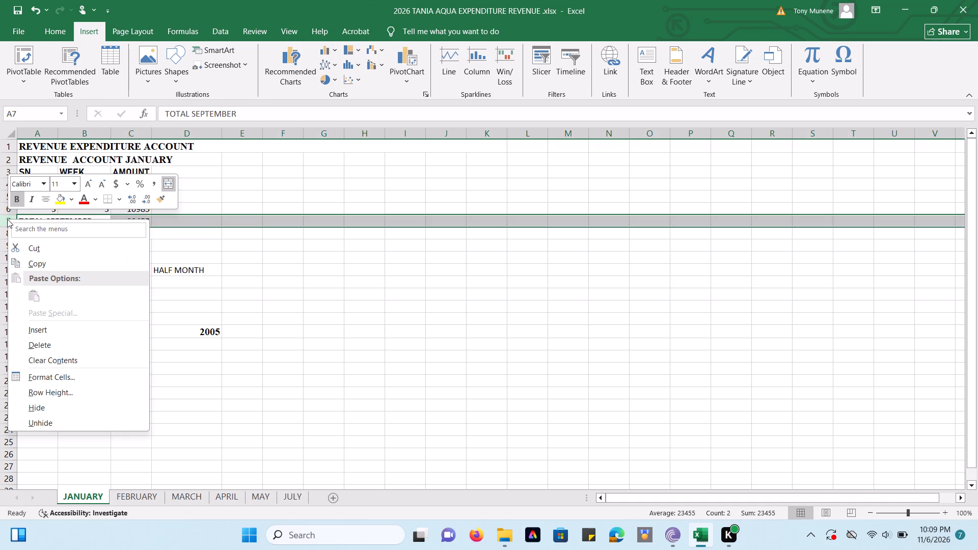
left_click(45, 329)
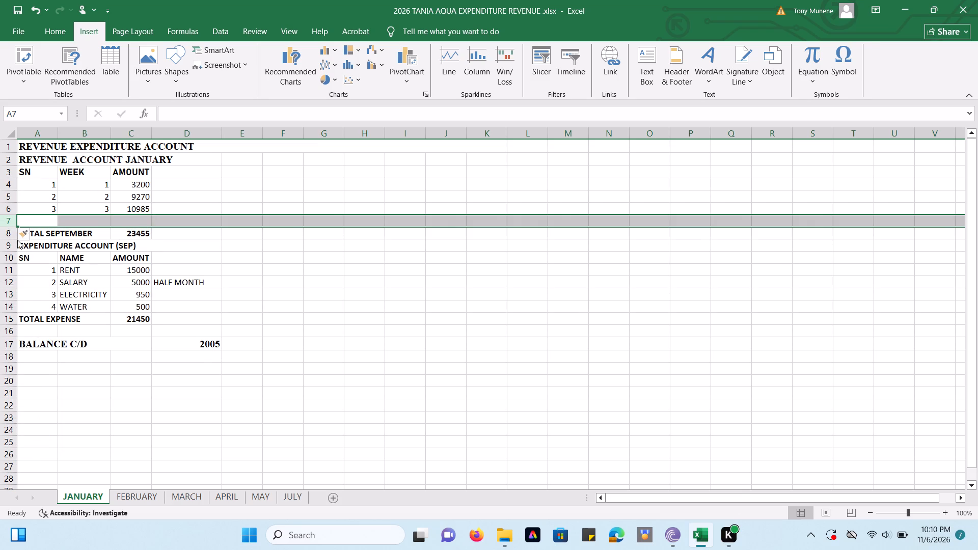
Fill the blank row 7 with serial number 4 in A7 and week 4 in B7.
left_click(54, 216)
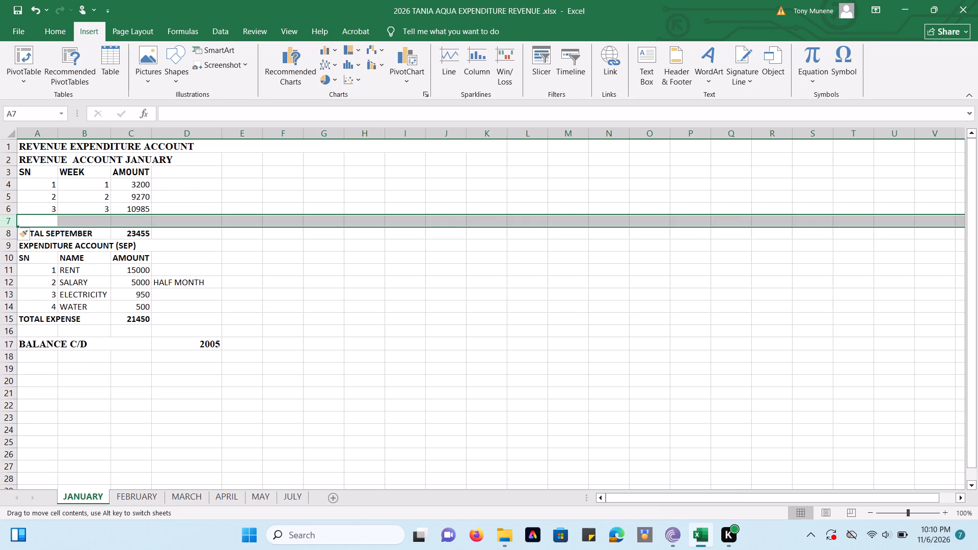
left_click(54, 216)
left_click(54, 216)
left_click(133, 206)
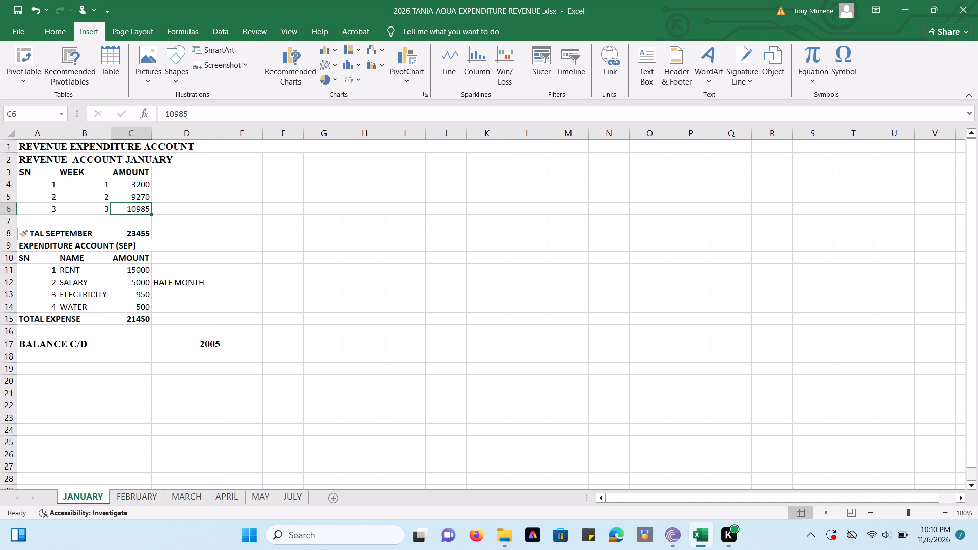
left_click(47, 221)
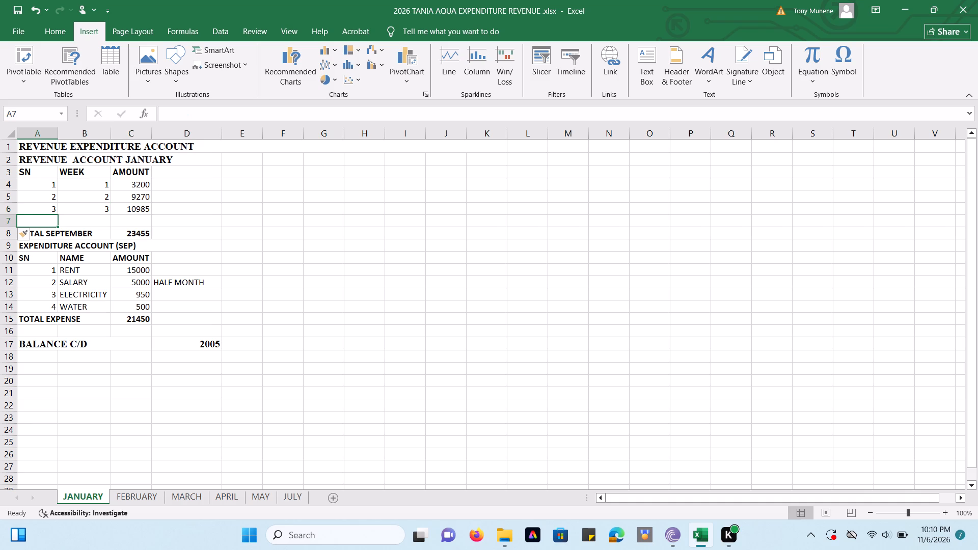
key("4")
key("Right")
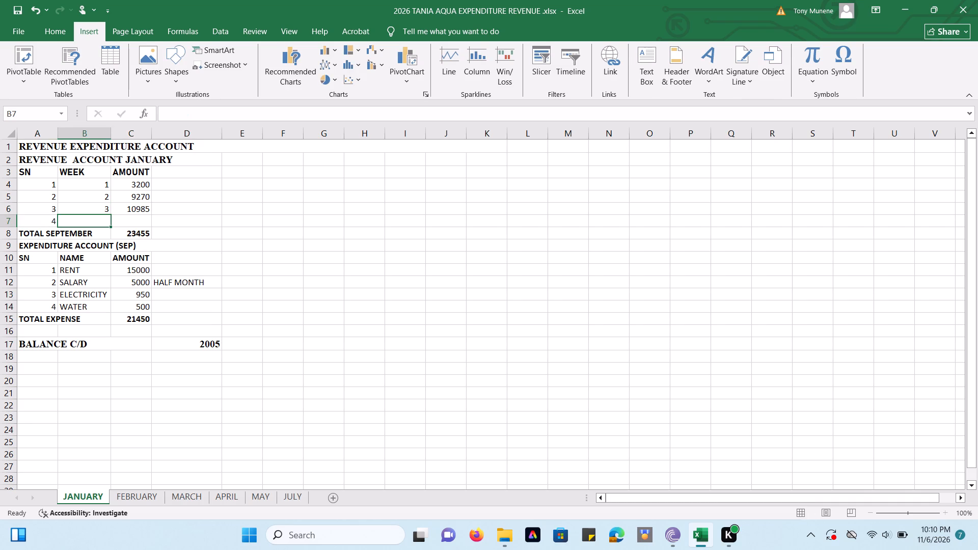
key("4")
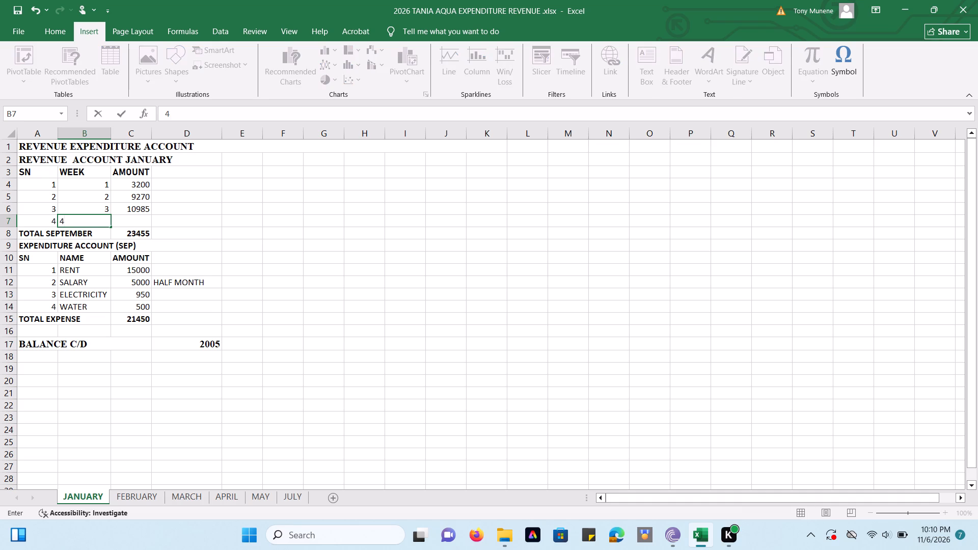
left_click(141, 221)
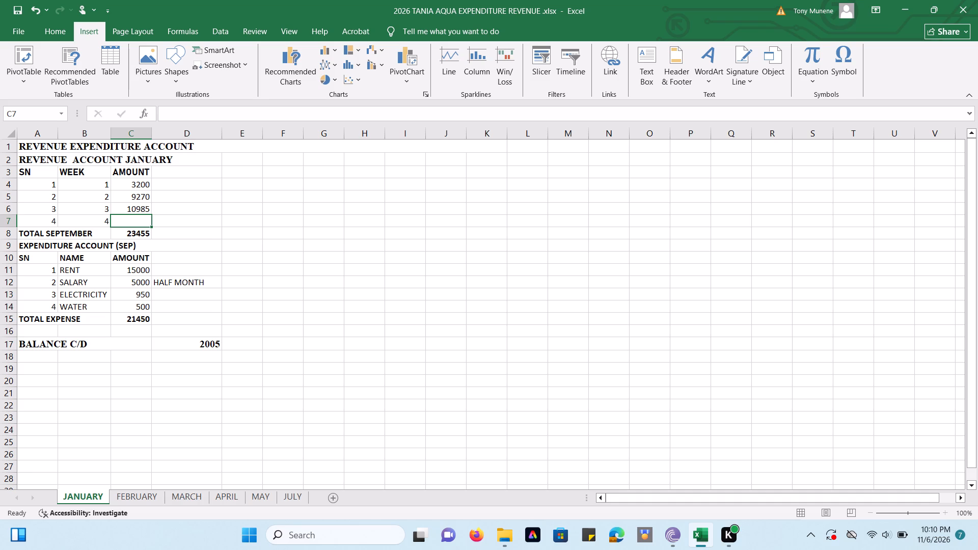
Set the first week's revenue amount in cell C4 to 31385.
left_click(139, 186)
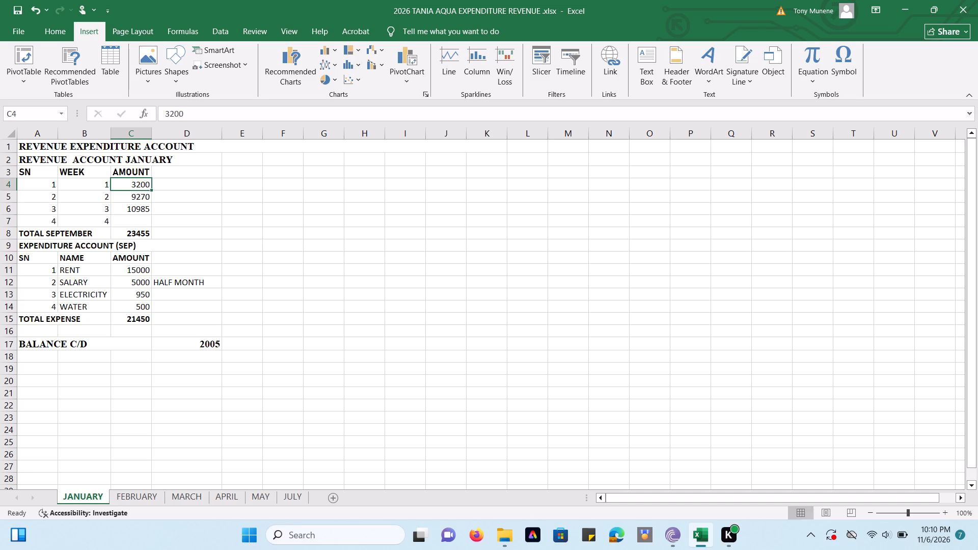
type("31")
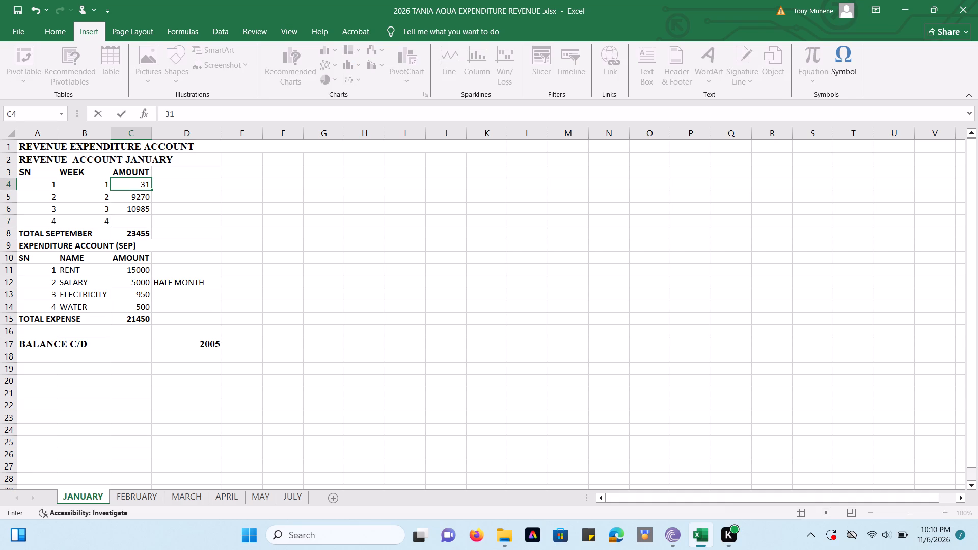
type("38")
key("5")
key("Down")
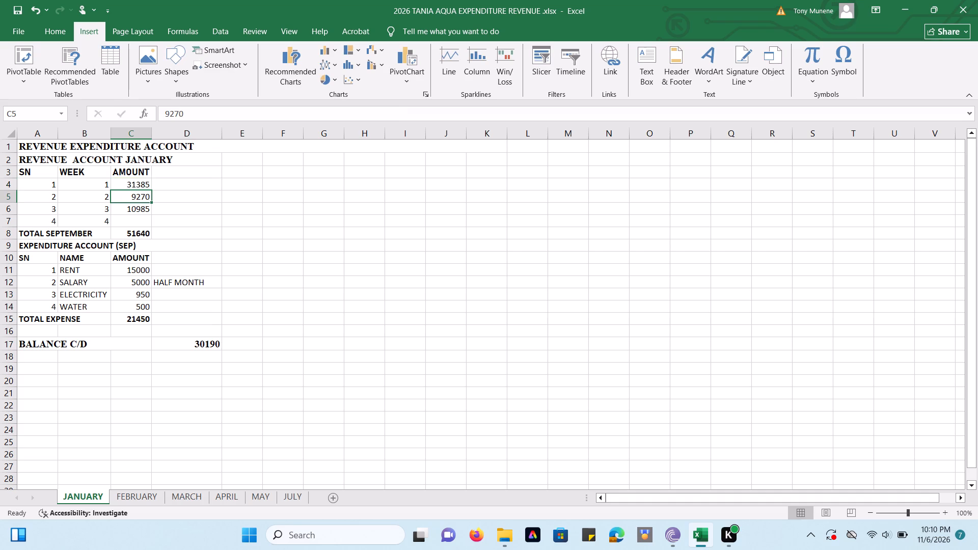
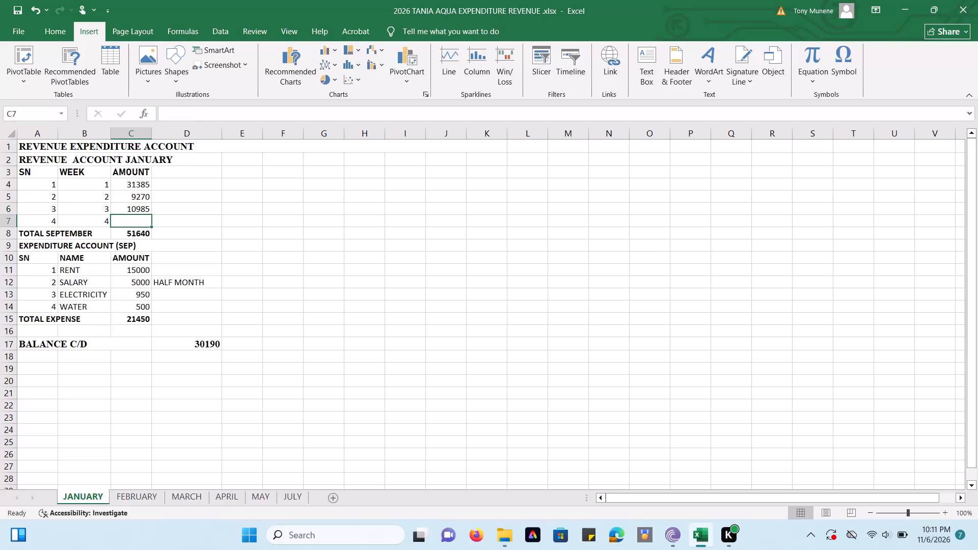
Clear the BALANCE C/D formula from cell D17 on the JANUARY sheet.
key("Down")
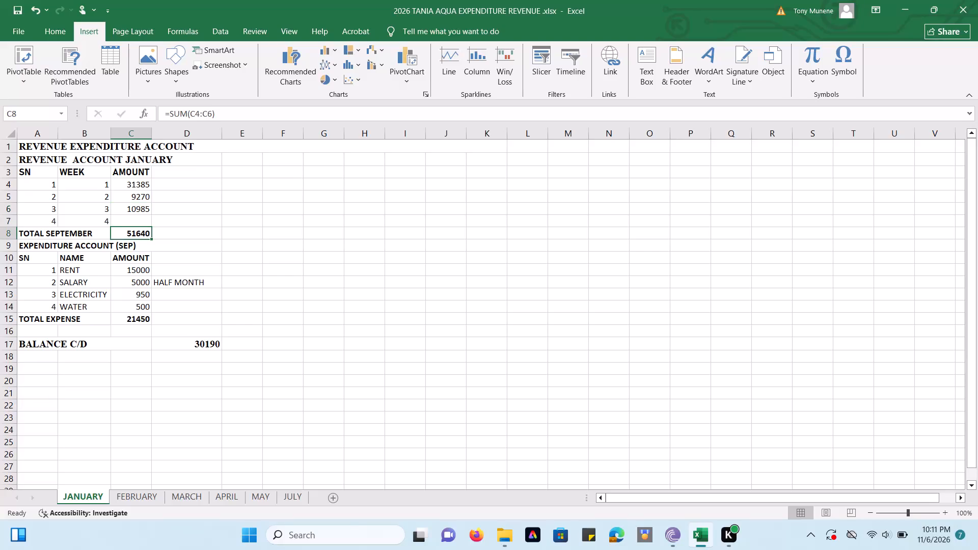
key("Down")
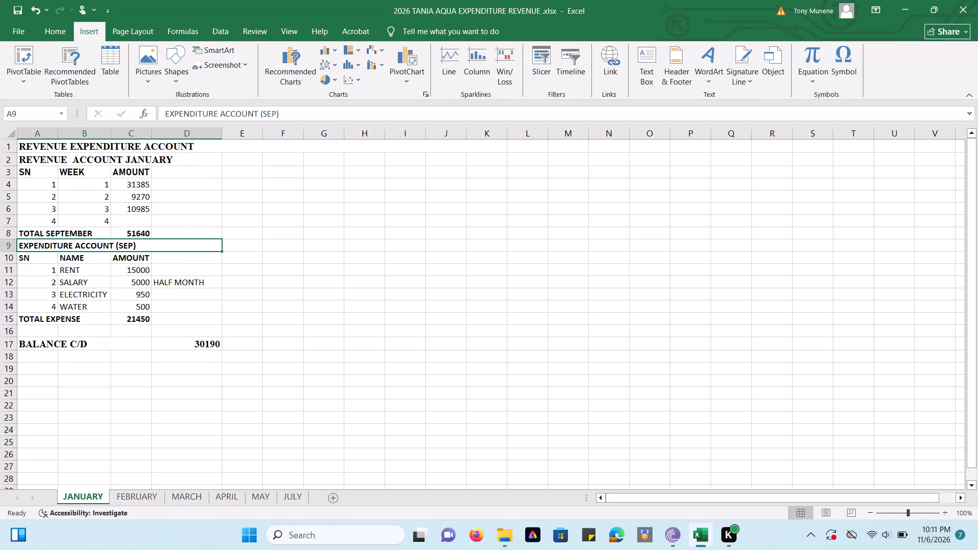
key("Down")
key("Down")
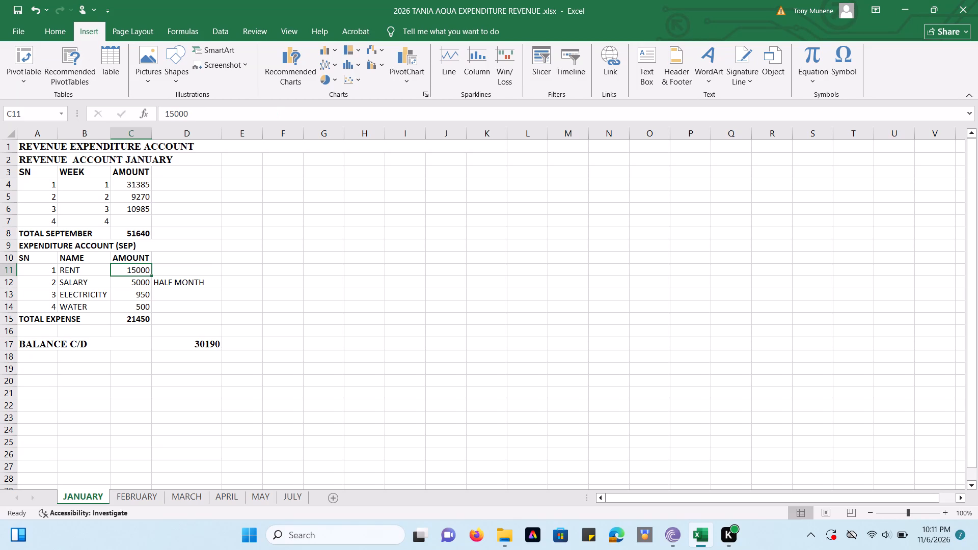
key("Down")
key("Down")
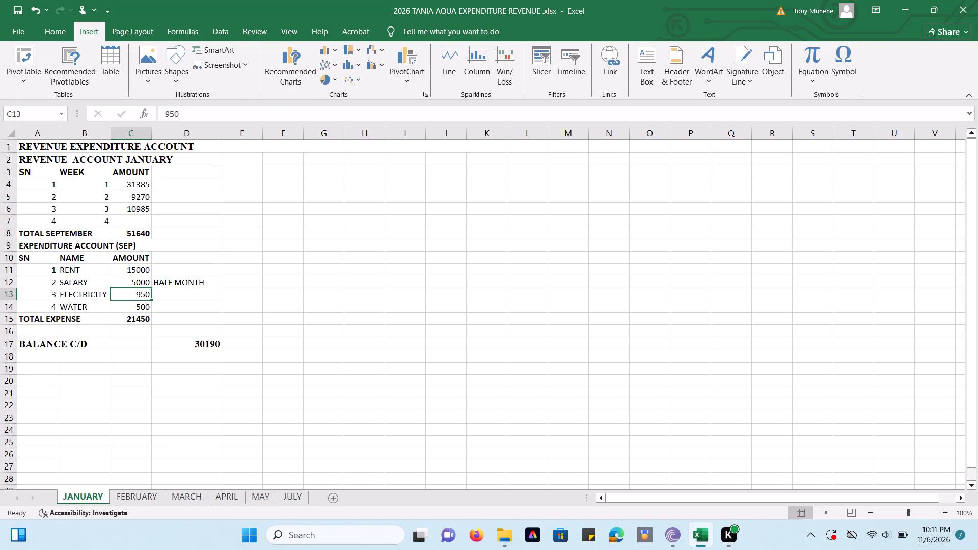
key("Down")
key("Down")
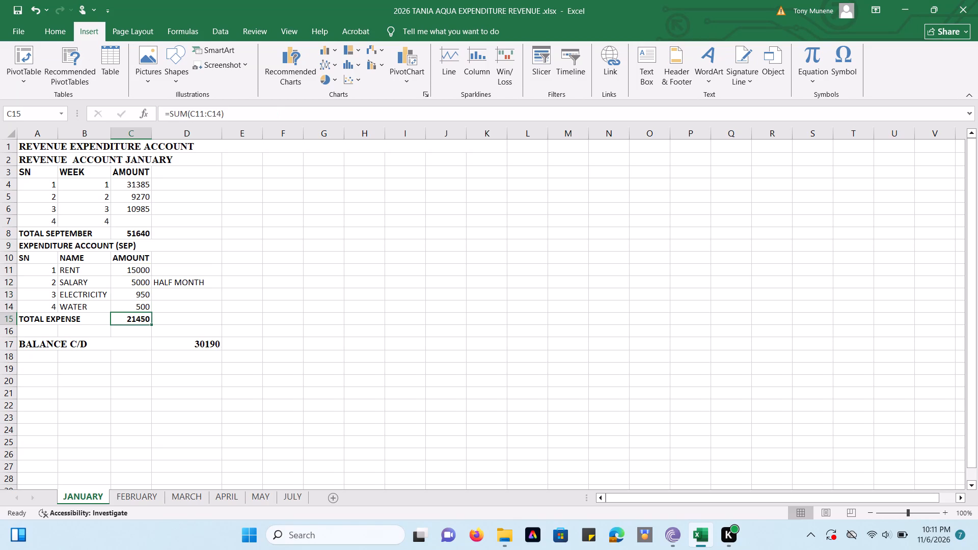
key("Down")
key("Down")
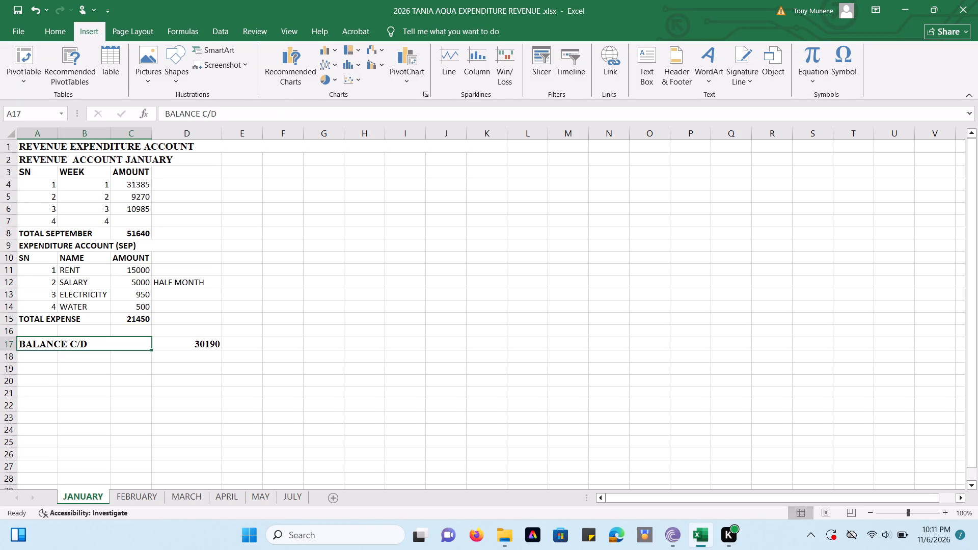
key("Right")
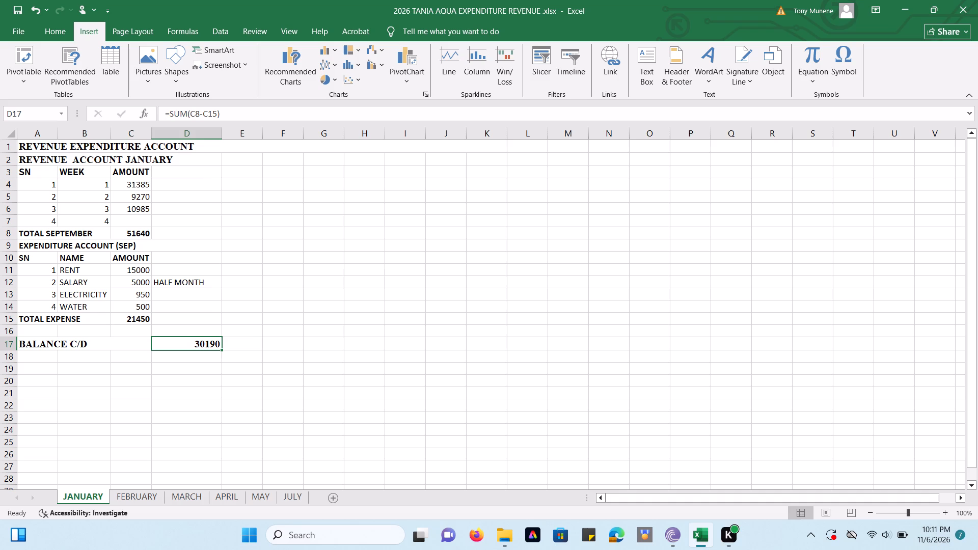
key("Delete")
Return to the empty fourth week revenue amount in cell C7.
key("Left")
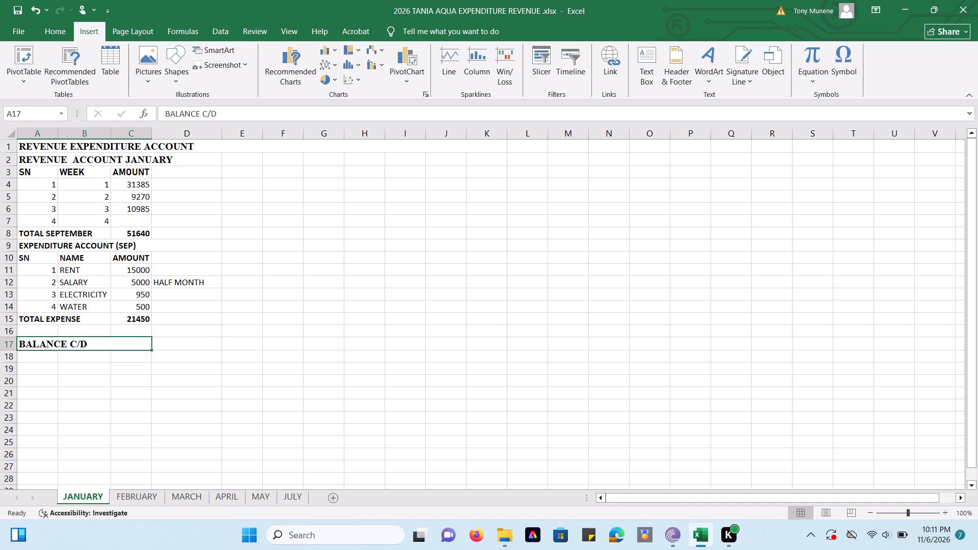
key("Up")
key("Up")
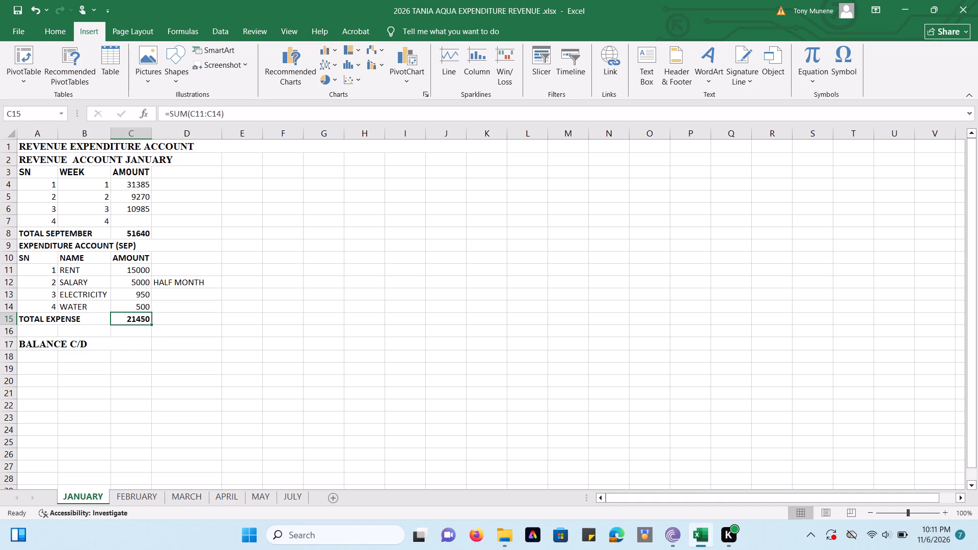
key("Up")
key("Up")
key("Up")
key("Up")
key("Up")
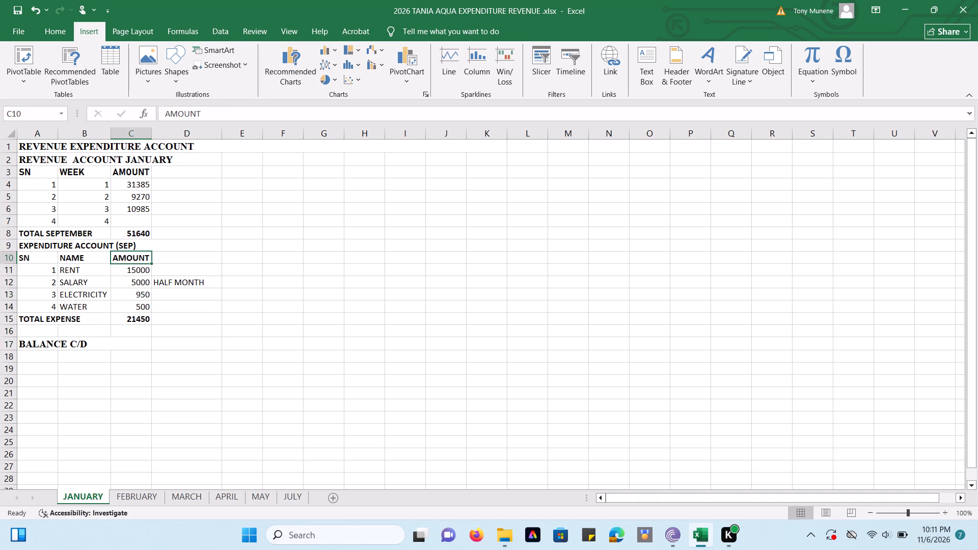
key("Up")
key("Up")
key("Up")
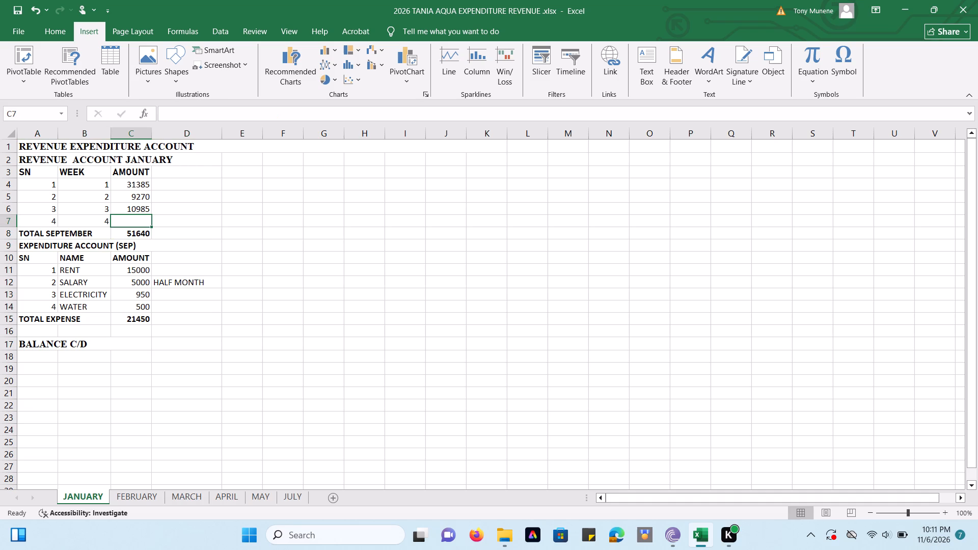
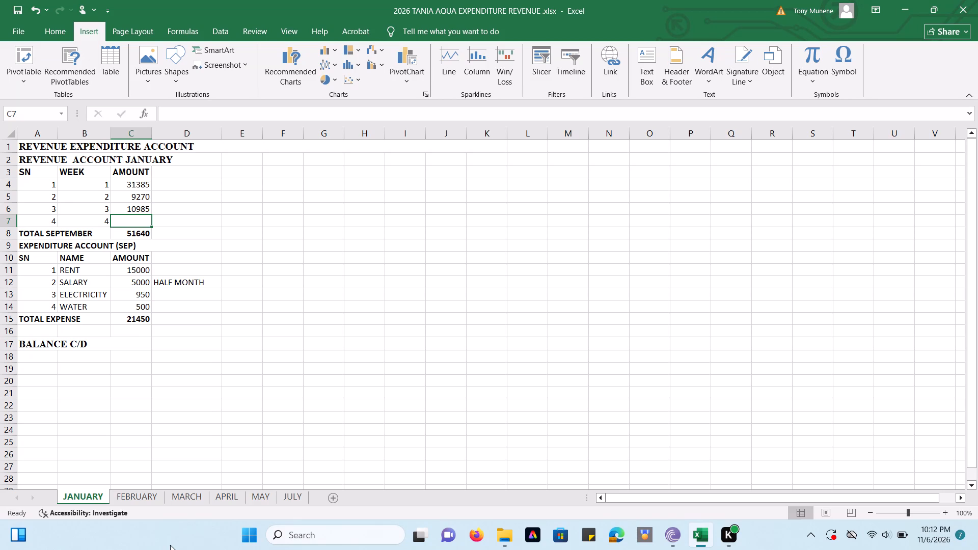
Switch to Word and look through the recent document Essential Mathematics QS.docx, closing it without editing.
left_click(333, 538)
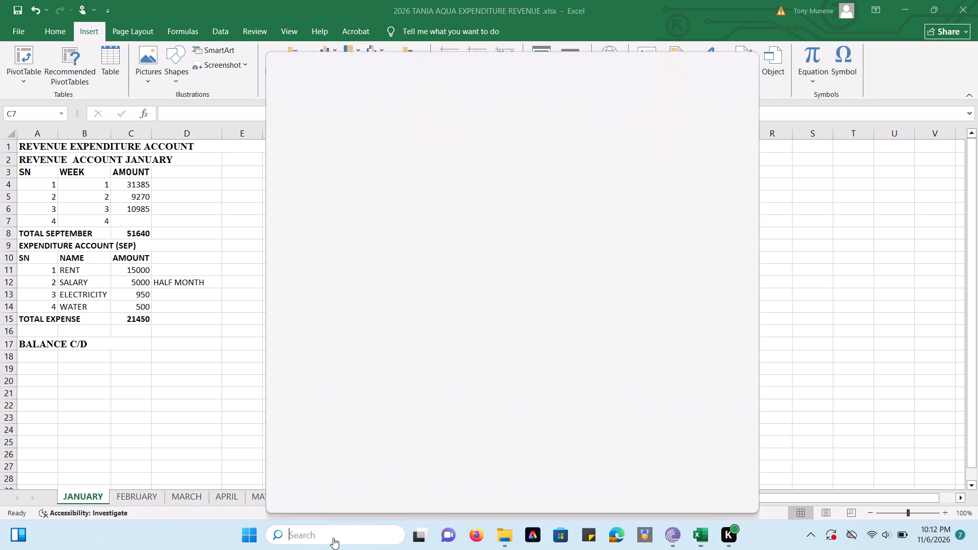
type("WORD")
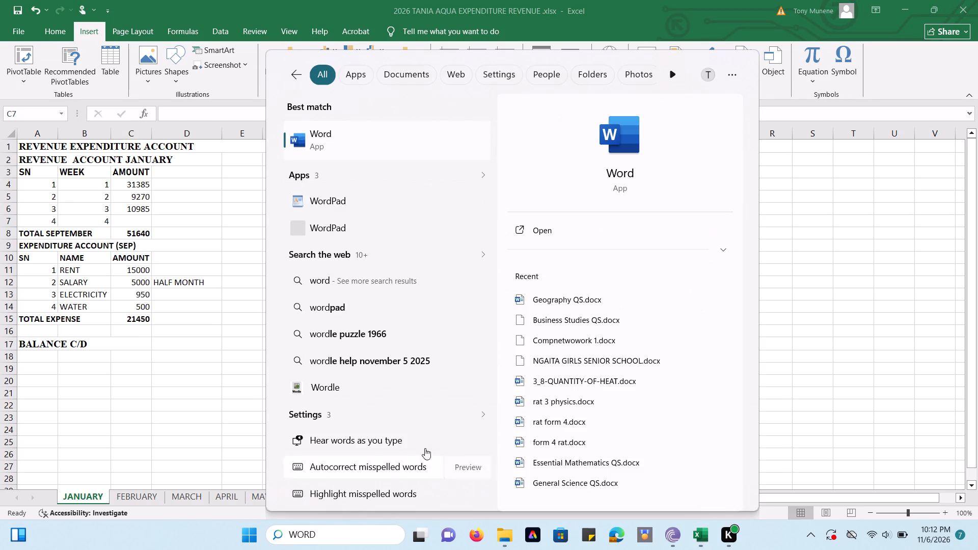
left_click(328, 153)
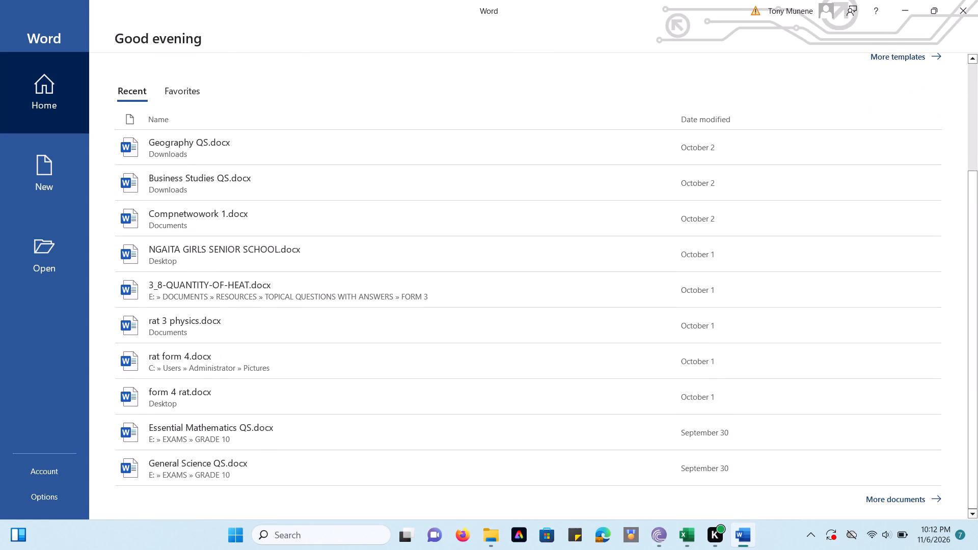
left_click(170, 436)
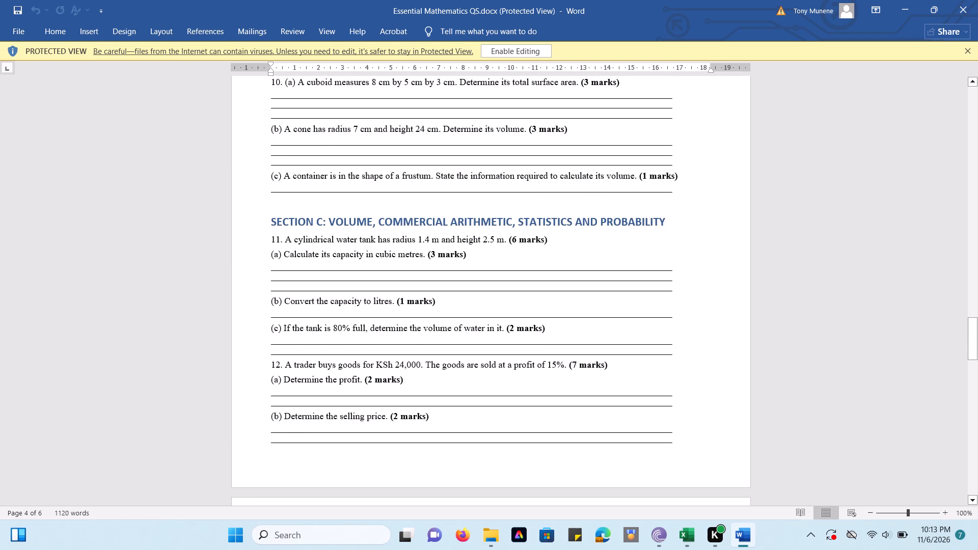
left_click(958, 8)
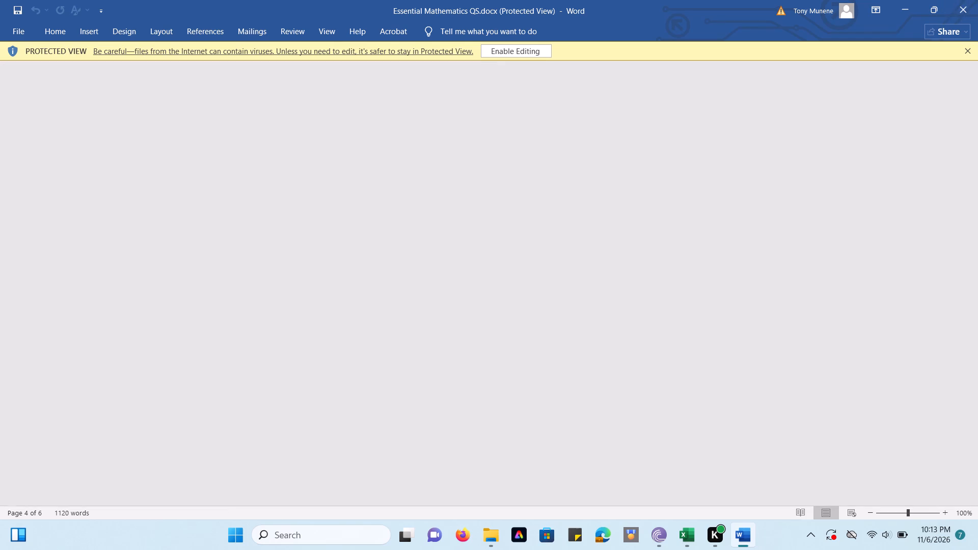
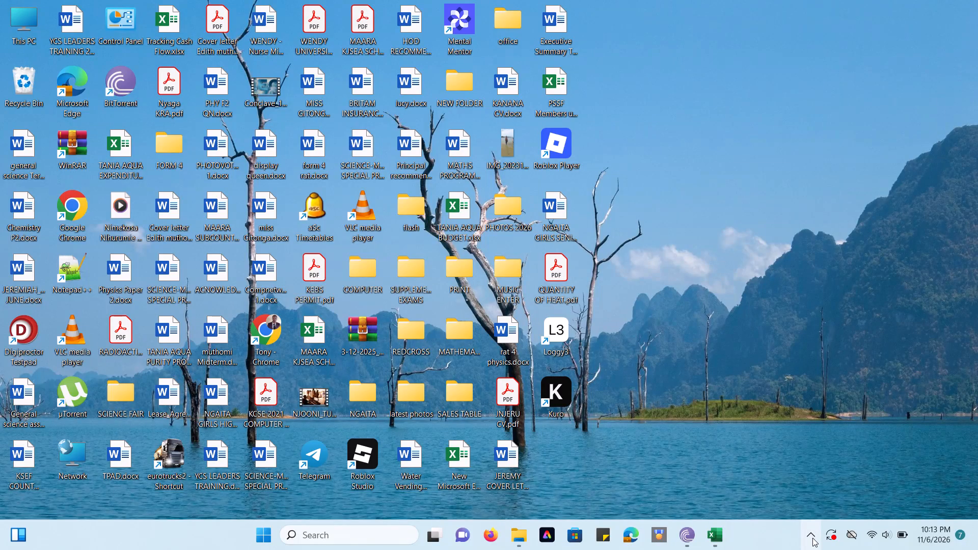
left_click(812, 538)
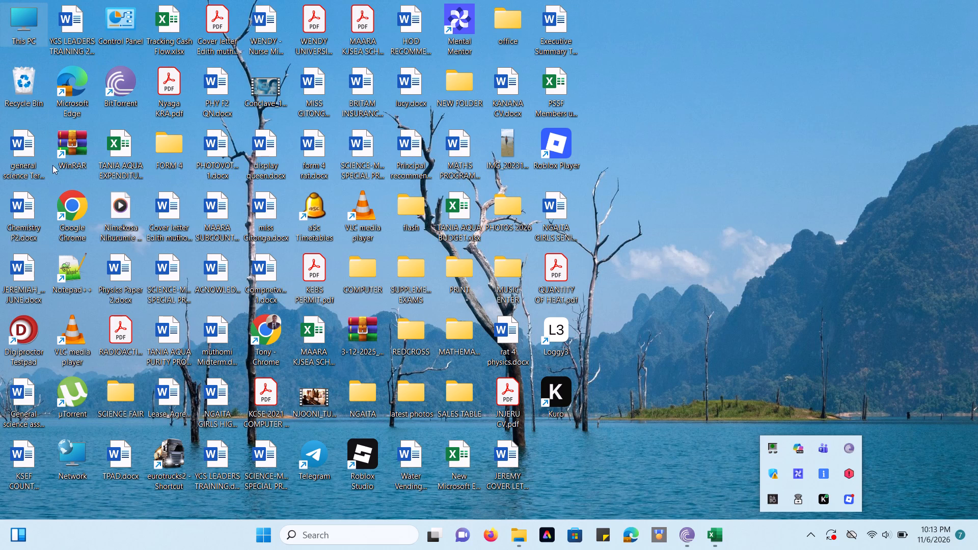
Switch to PowerPoint and look through the first nine slides of FORM-3-28-HEATING-EFFECT-OF-CURRENT.pptx, closing it without editing.
left_click(381, 533)
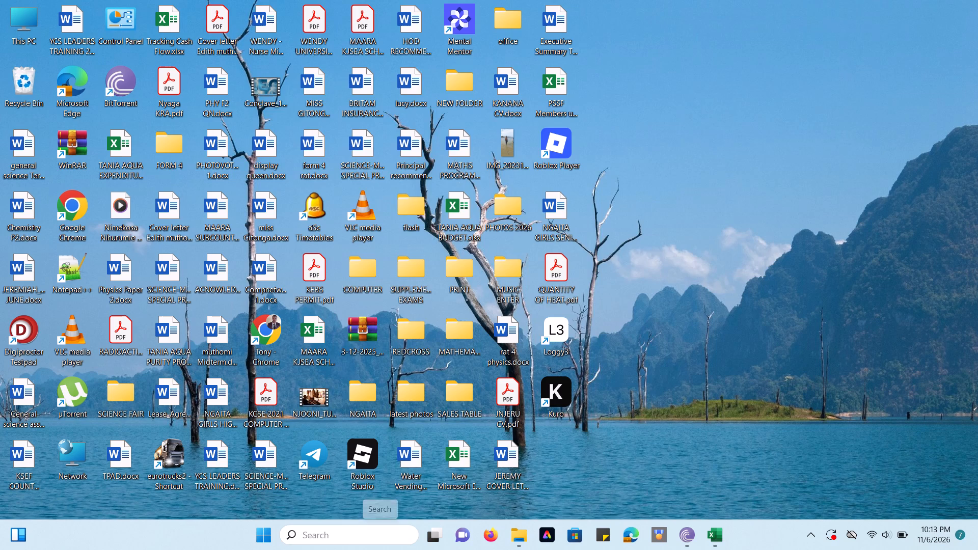
type("POWER")
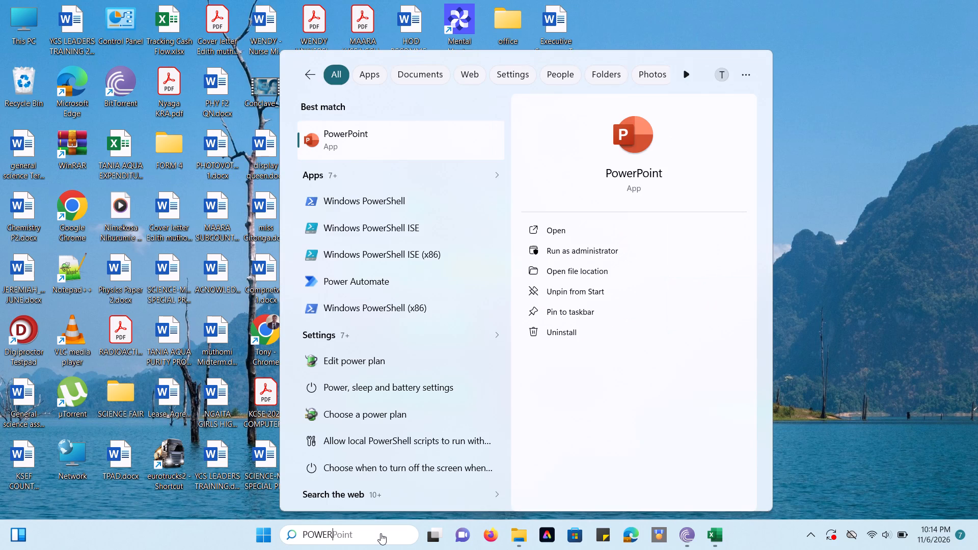
double_click(355, 131)
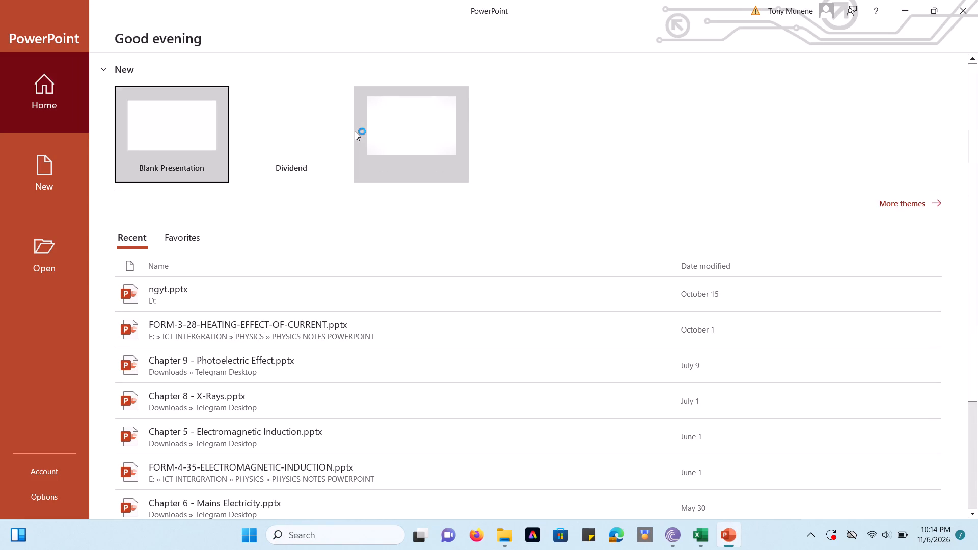
left_click(273, 324)
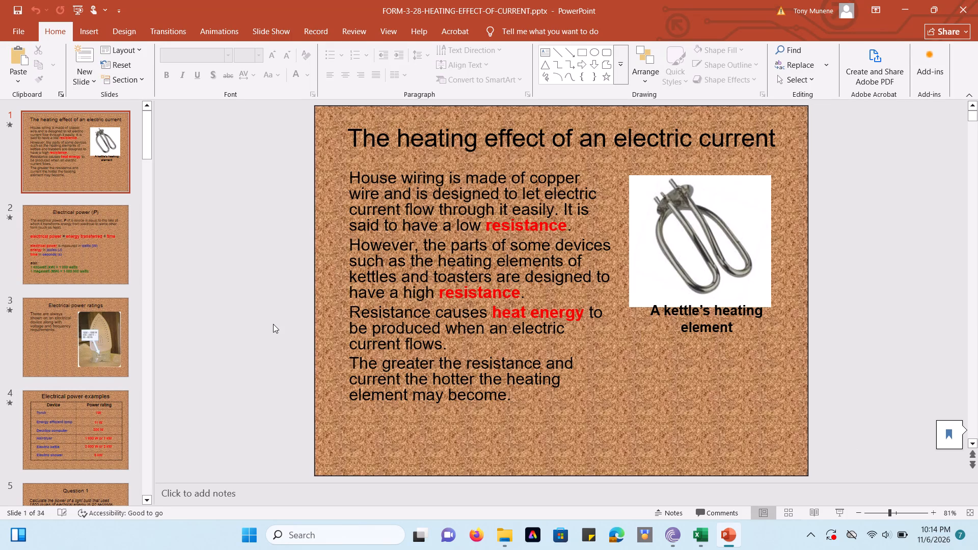
key("Down")
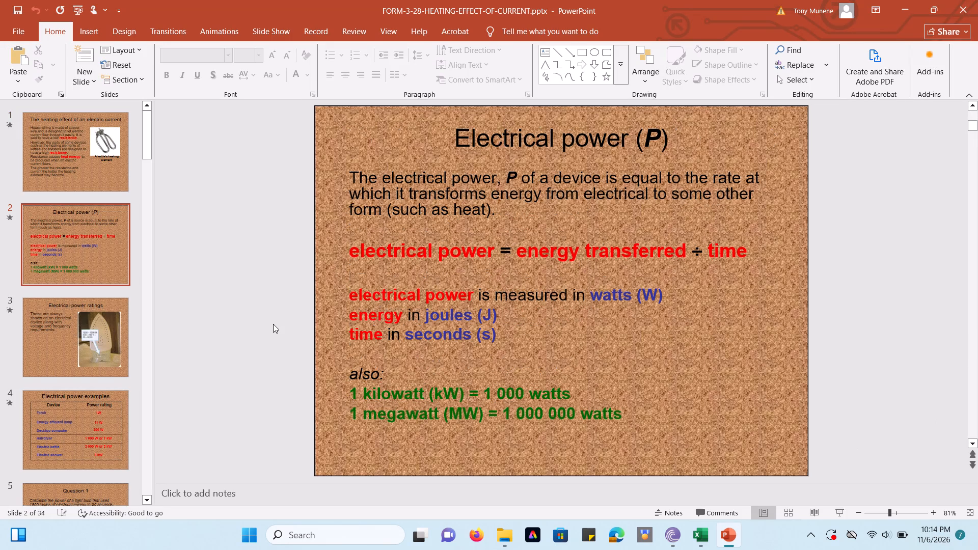
key("Down")
key("Down")
key("Down")
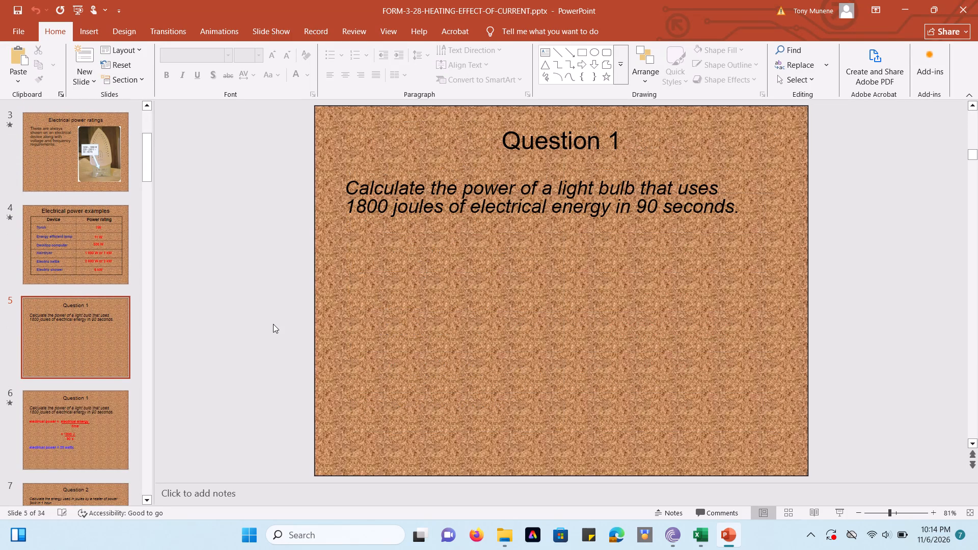
key("Down")
key("Down")
key("Down")
key("Down")
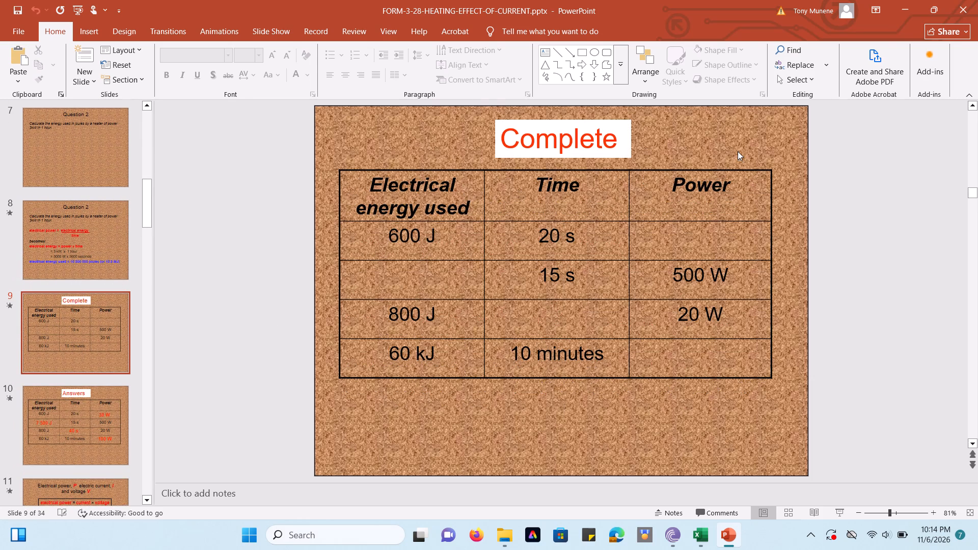
left_click(977, 10)
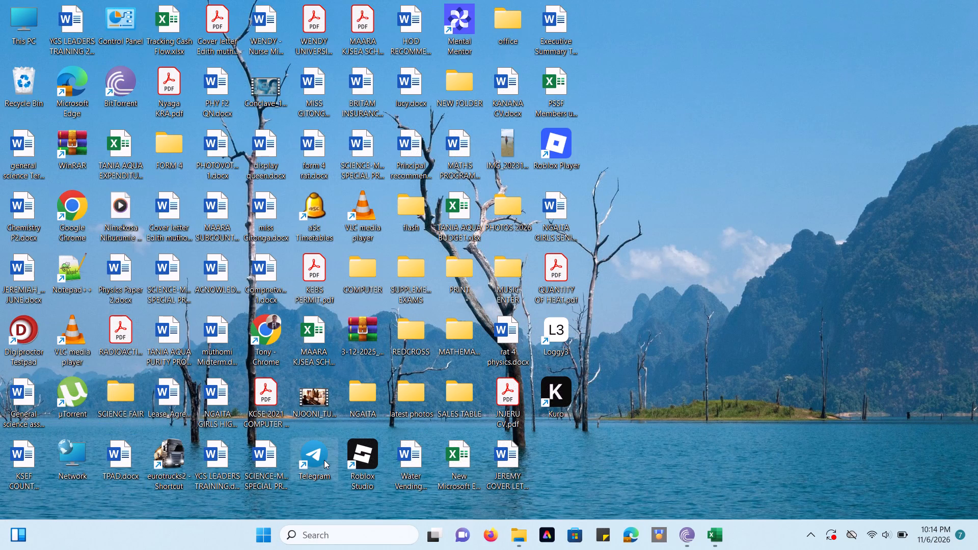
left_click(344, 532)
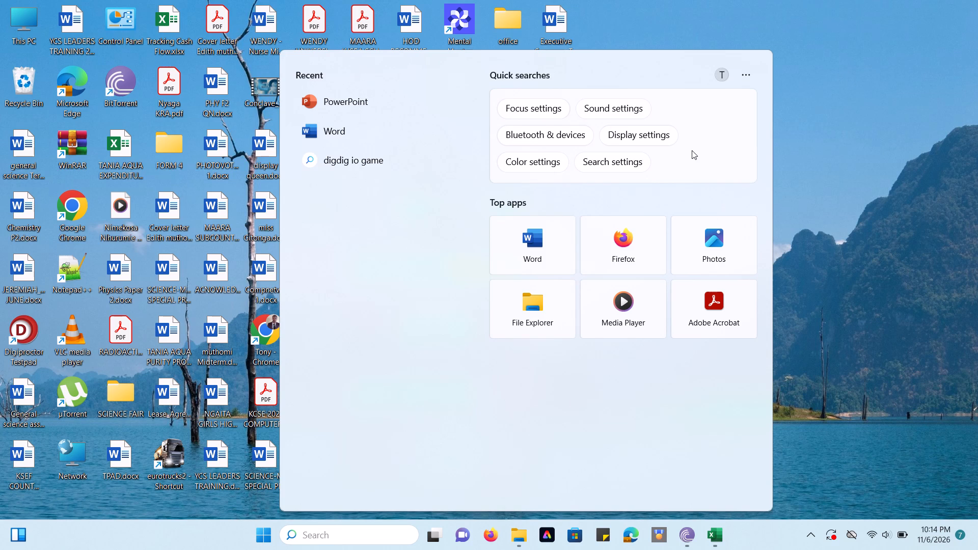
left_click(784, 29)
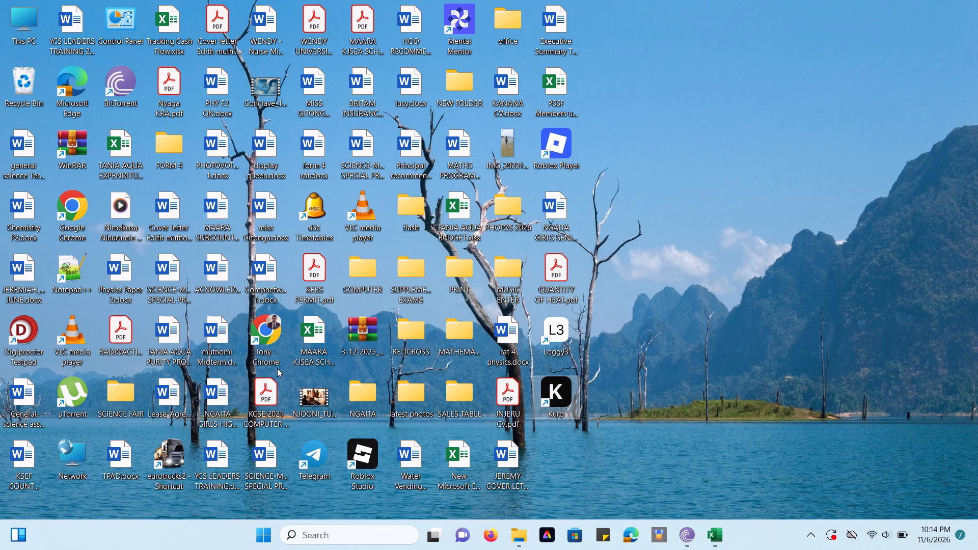
View the desktop file KCSE 2021 COMPUTER STUDIES PP1 PP2 QUESTIONS.pdf in Adobe Acrobat and close it.
double_click(275, 403)
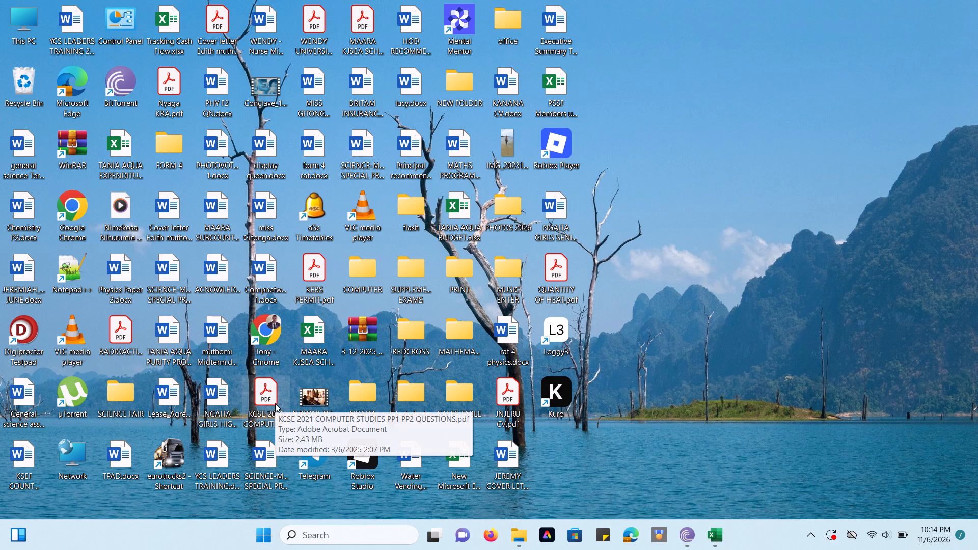
left_click(260, 391)
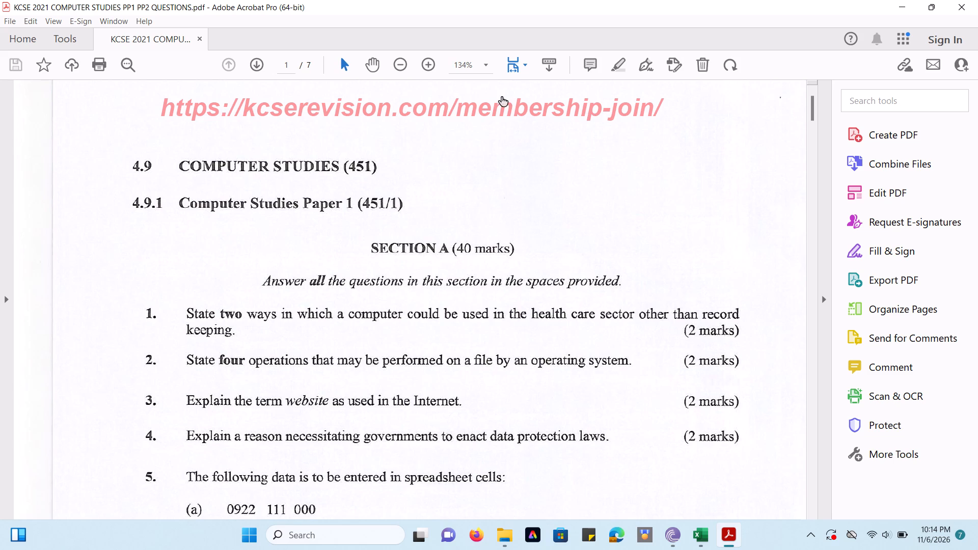
left_click(961, 5)
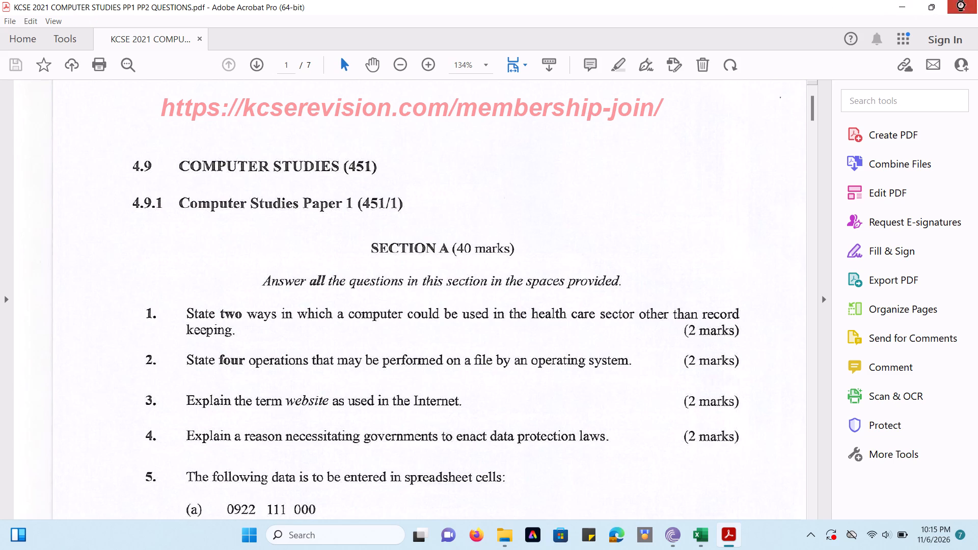
Delete the KCSE 2021 COMPUTER STUDIES PP1 PP2 QUESTIONS.pdf file from the desktop.
left_click(260, 401)
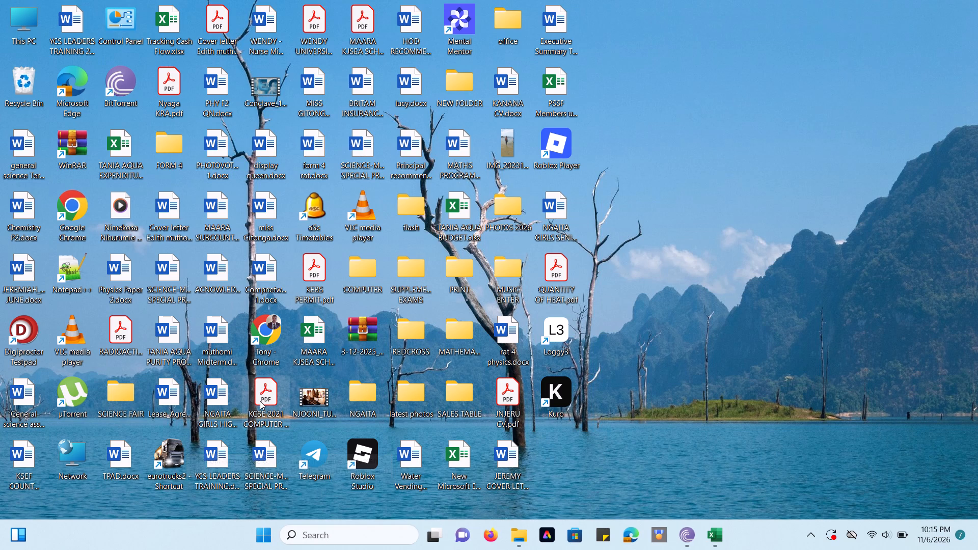
key("Delete")
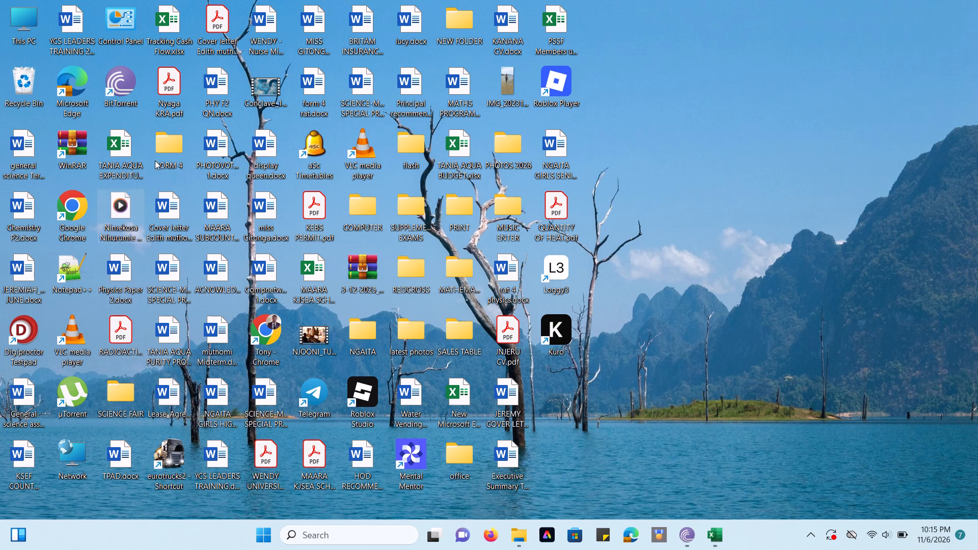
Look at the contents of the FORM 4 folder on the desktop and close it.
double_click(167, 155)
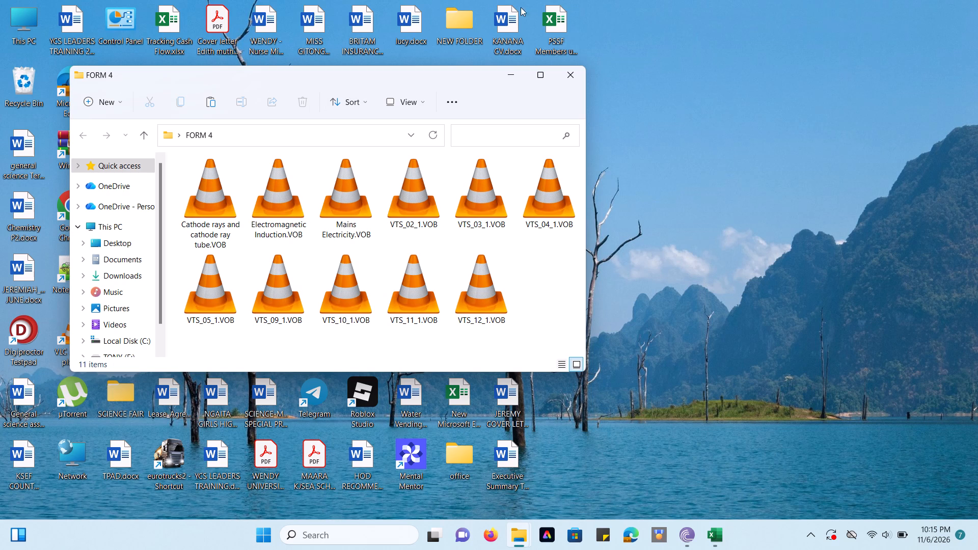
left_click(576, 78)
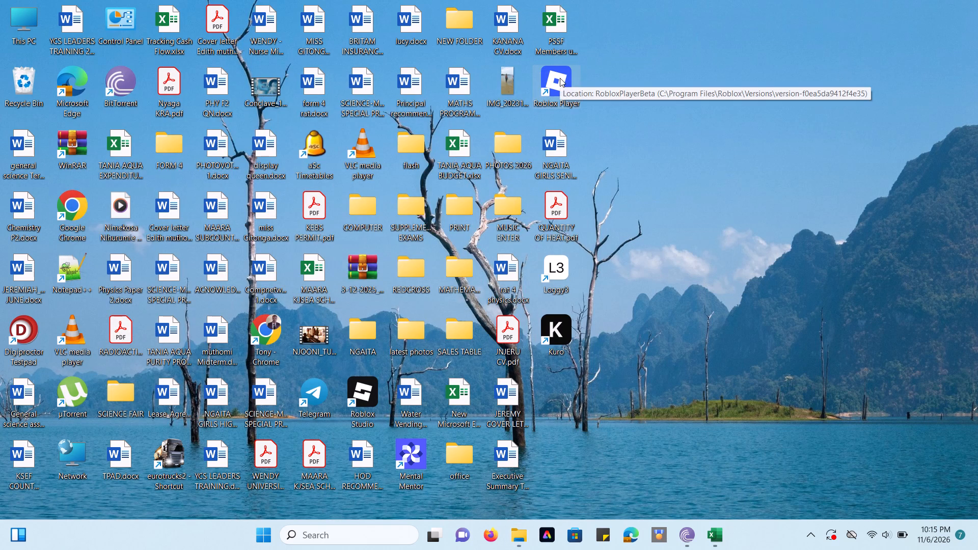
View the desktop workbook PSSF Members updated -Teachers.xlsx, close it, and return to the desktop.
double_click(566, 38)
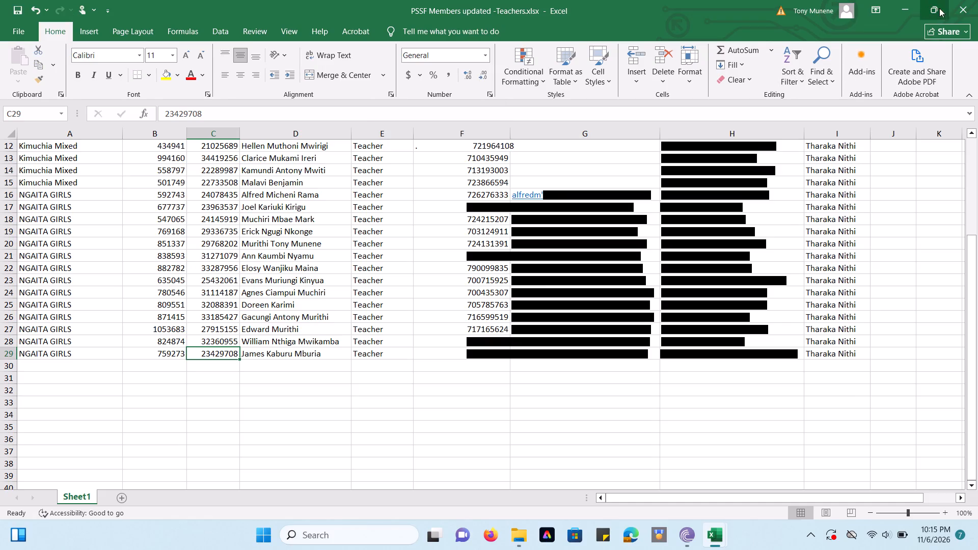
left_click(959, 5)
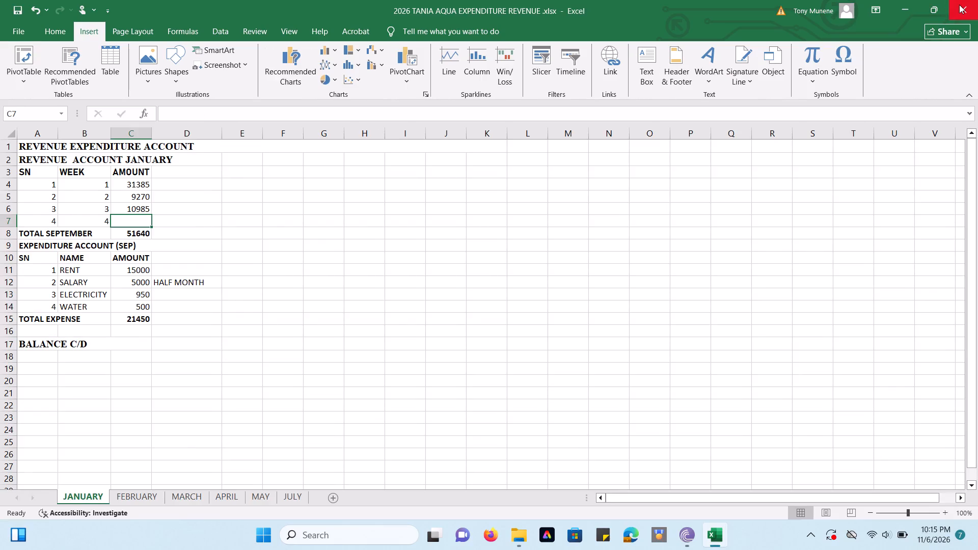
left_click(899, 6)
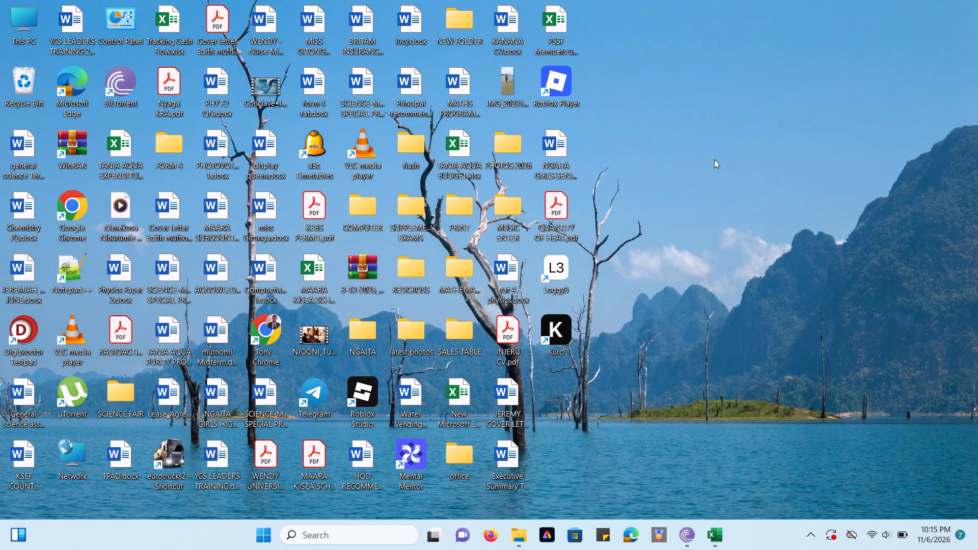
Search Windows for TPAD EXCEL and dismiss the search without opening anything.
left_click(346, 531)
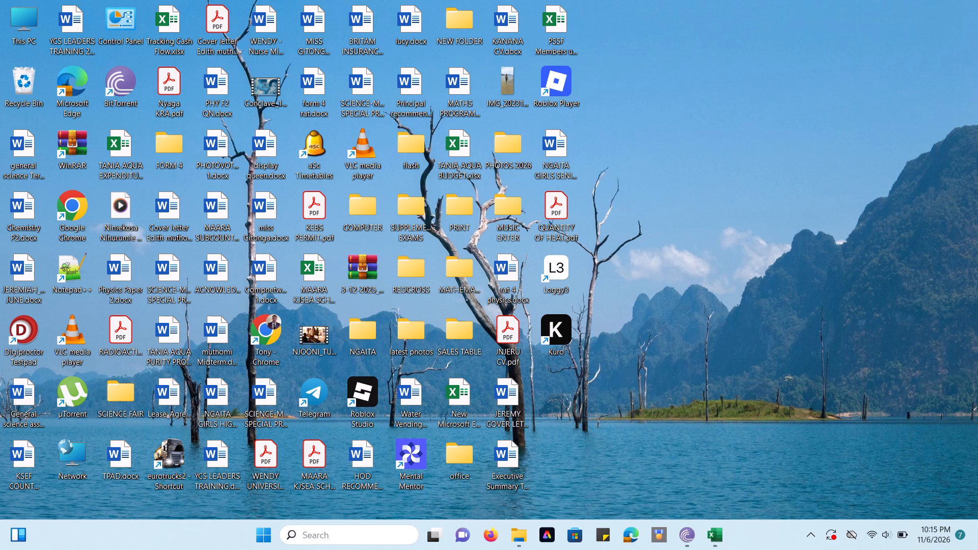
key("t")
type("PAD")
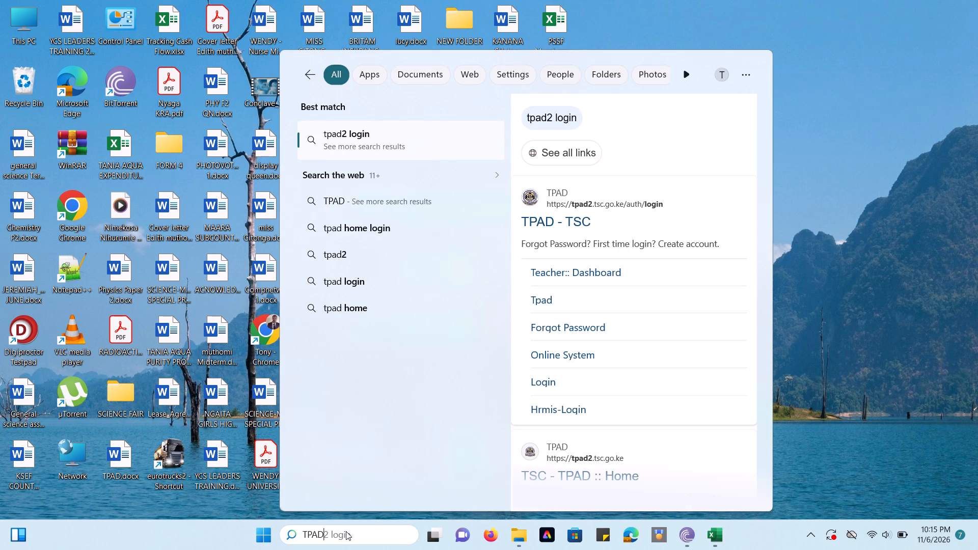
key("space")
type("EXCE")
key("l")
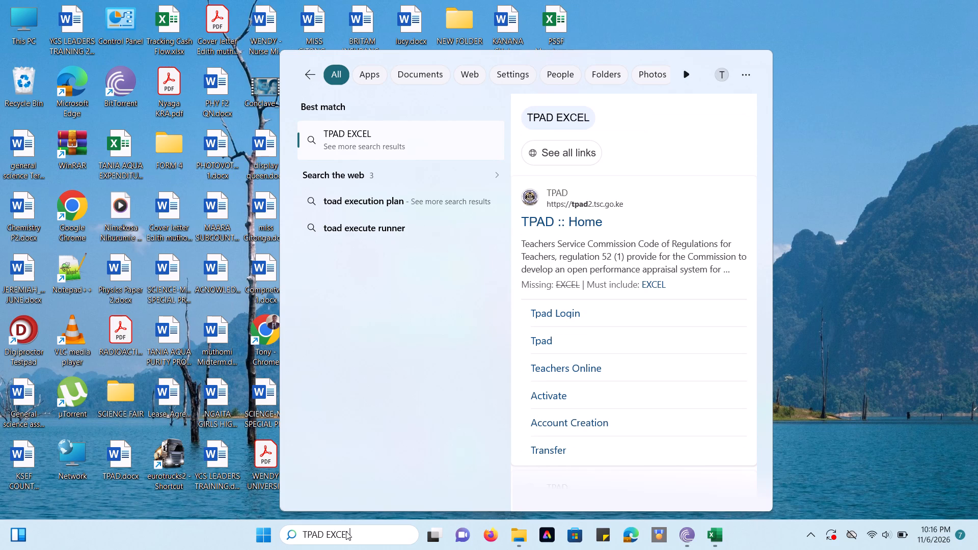
left_click(858, 195)
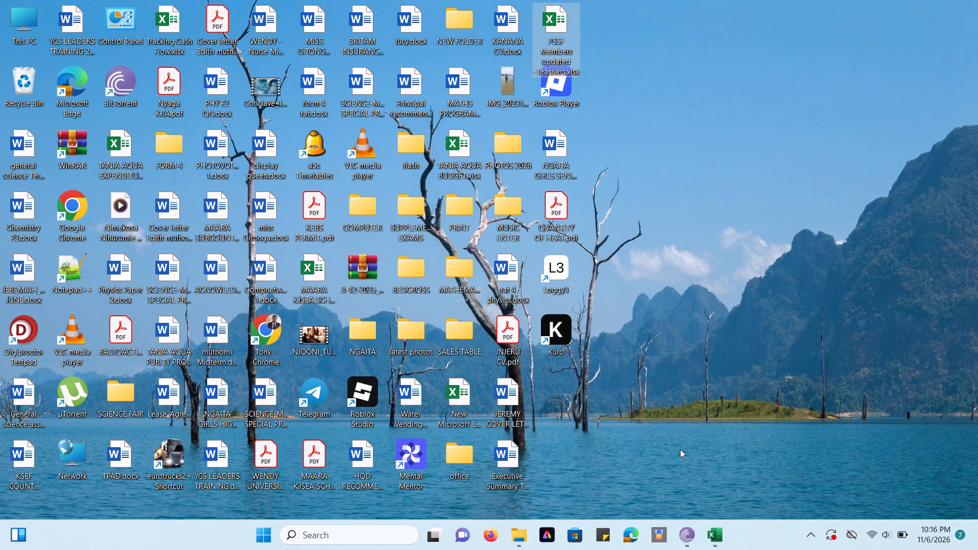
Switch back to the 2026 Tania Aqua workbook in Excel and clear the week 2 and week 3 revenue amounts in C5 and C6.
left_click(718, 543)
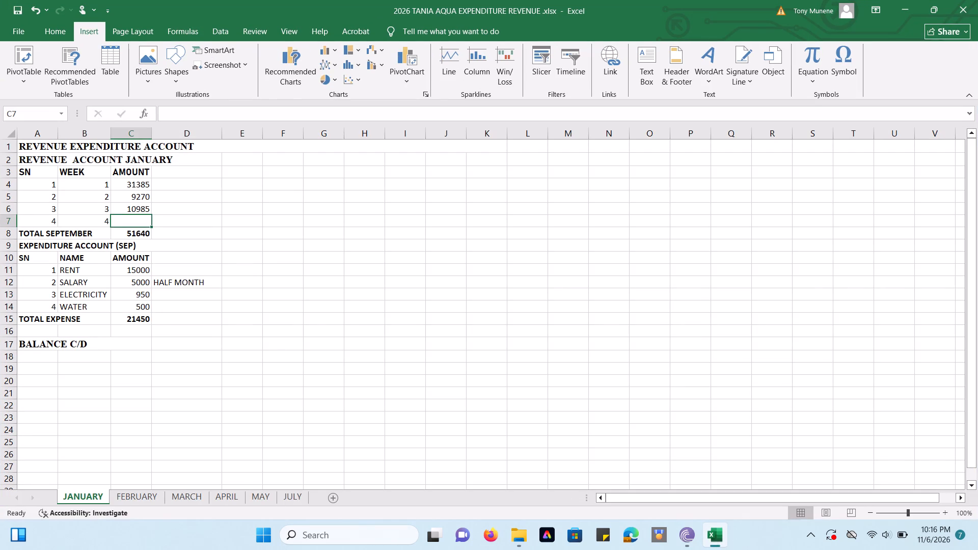
left_click(376, 333)
left_click(145, 224)
left_click(143, 197)
key("Delete")
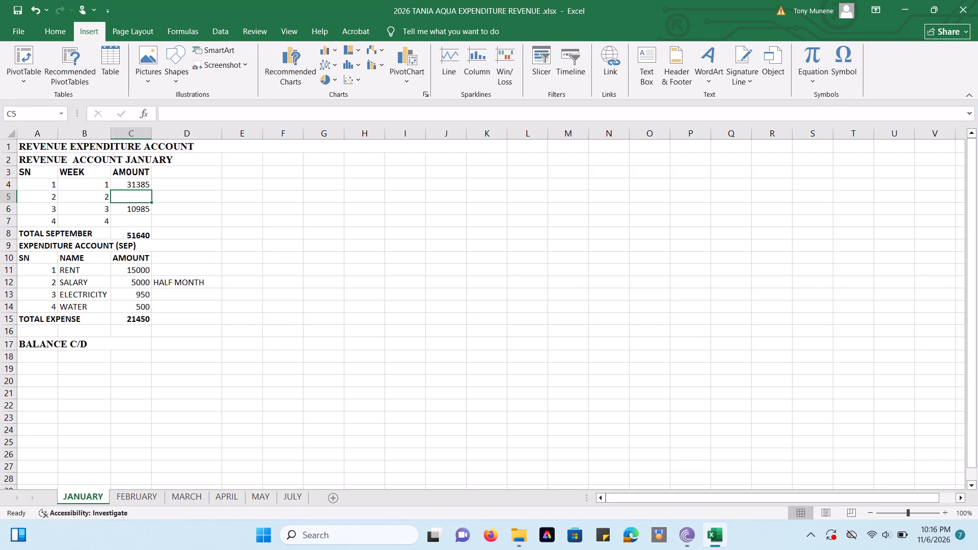
left_click(139, 213)
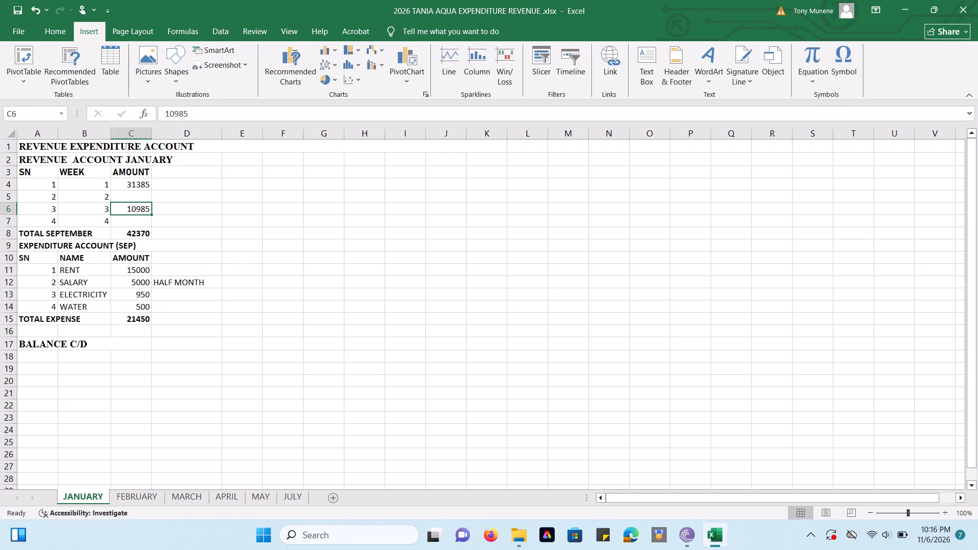
key("Delete")
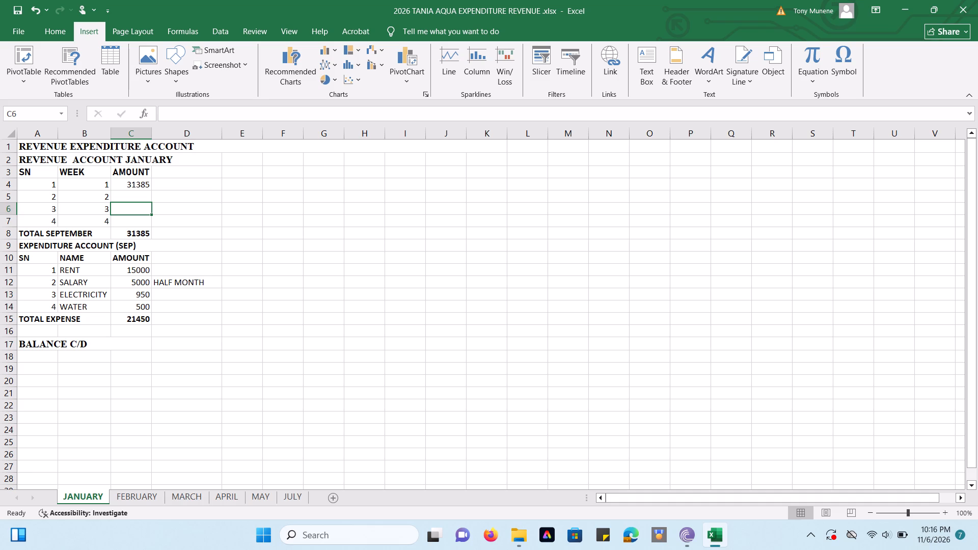
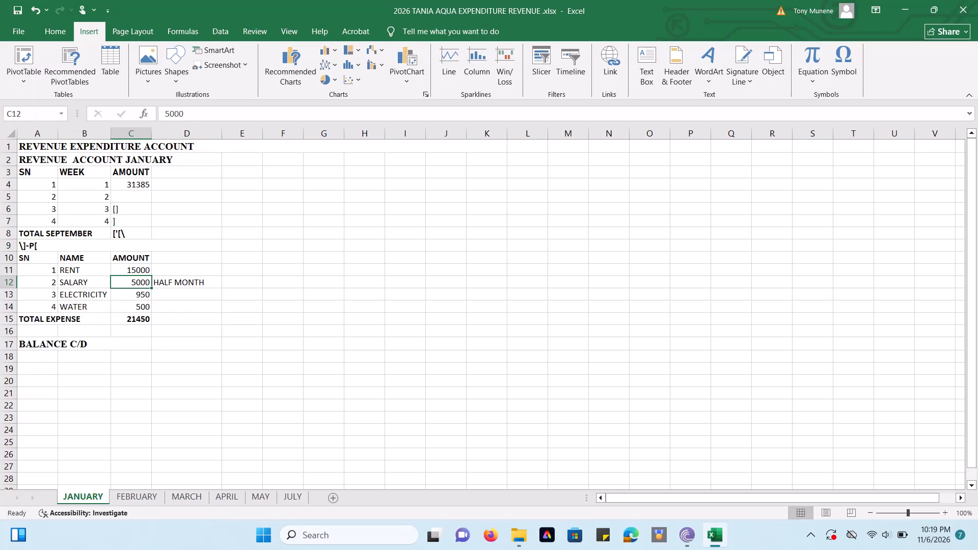
Clear the stray bracket characters from the revenue total cell C8 and the week 4 and week 3 amount cells C7 and C6.
key("Down")
key("Down")
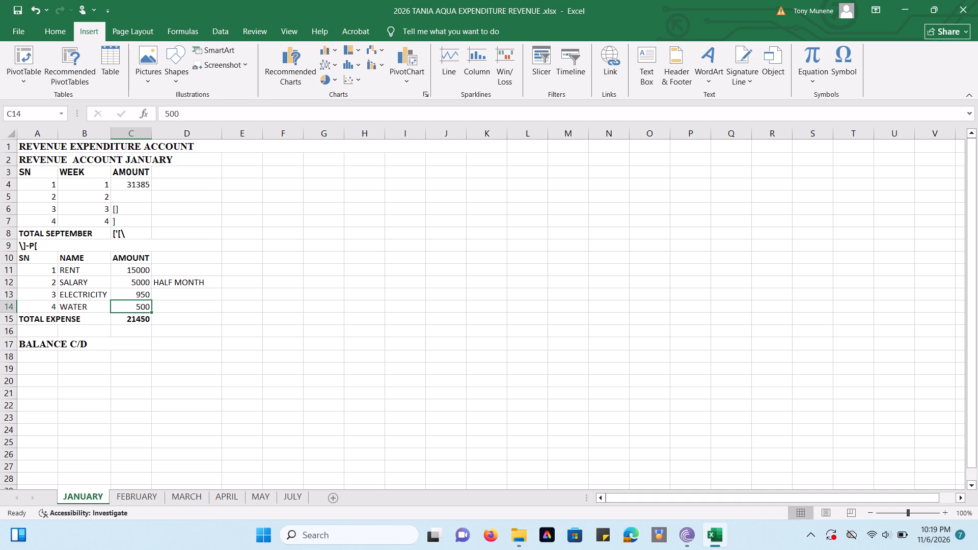
left_click(144, 240)
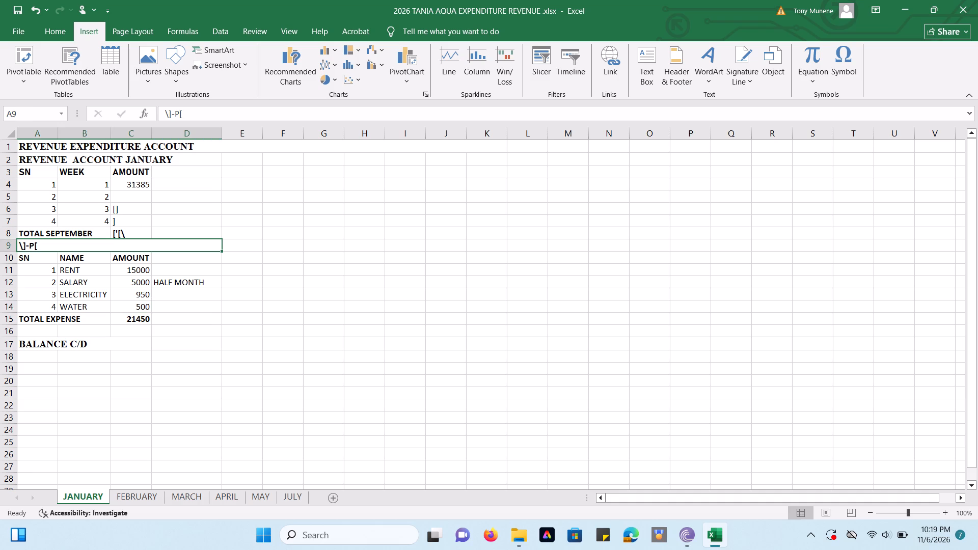
left_click(127, 234)
key("Delete")
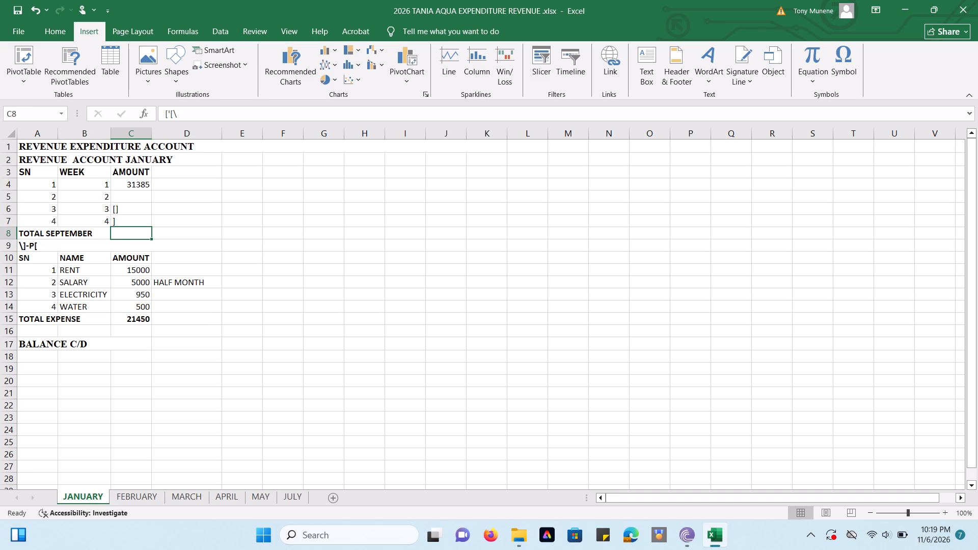
left_click(117, 221)
key("Delete")
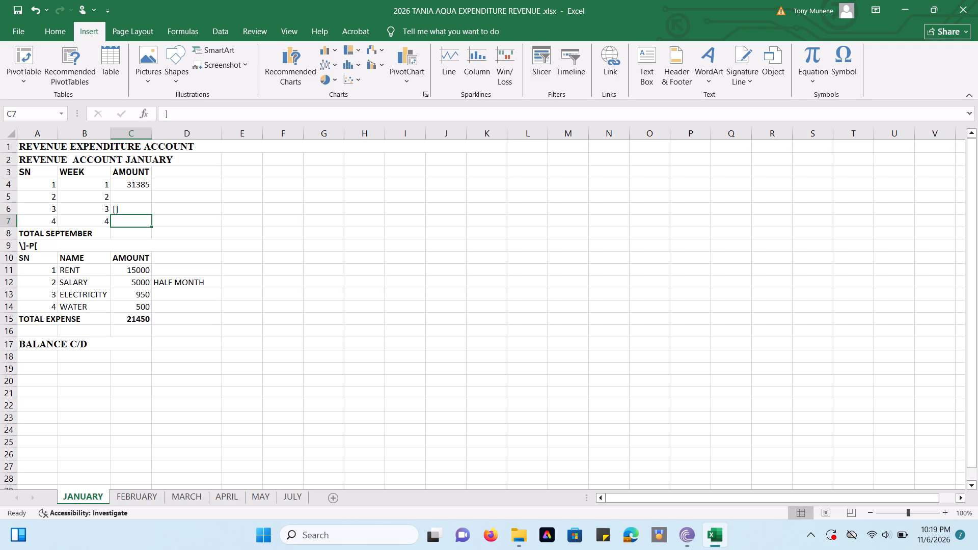
left_click(121, 210)
key("Delete")
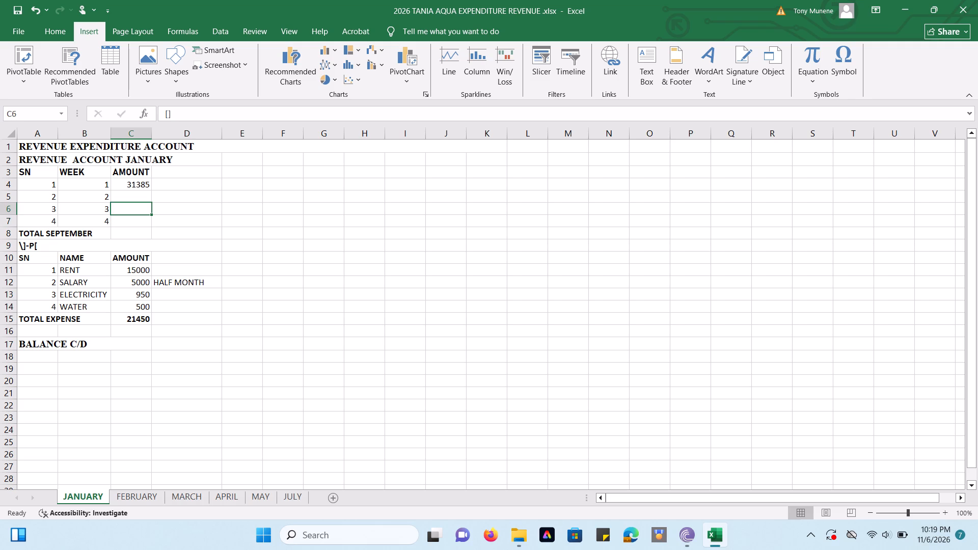
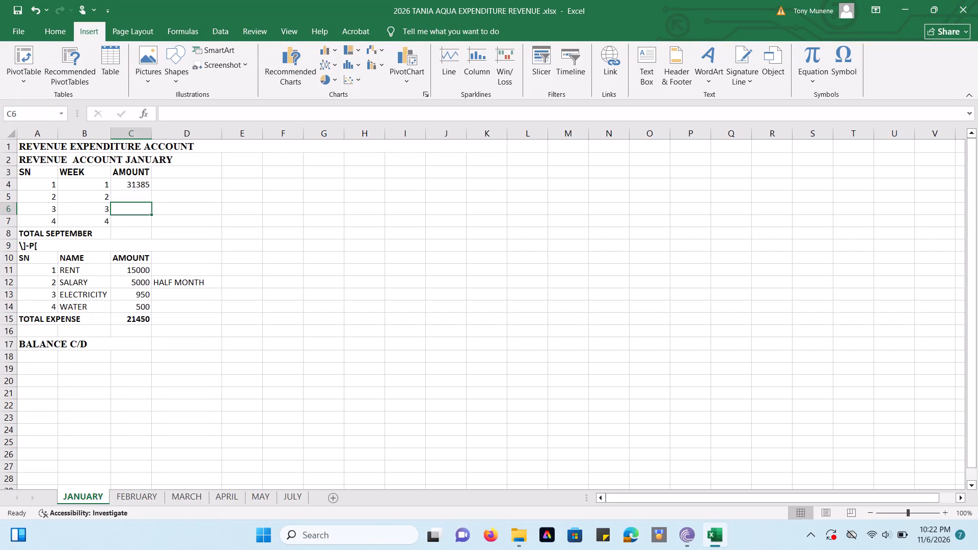
Enter 32540 as the week 2 amount in cell C5 of the January revenue table.
left_click(133, 195)
type("323")
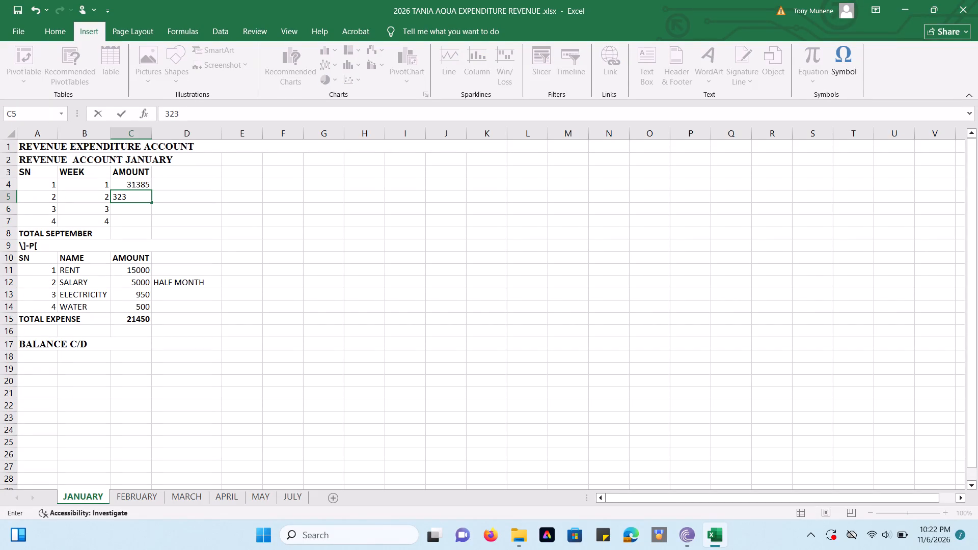
key("BackSpace")
type("54")
key("0")
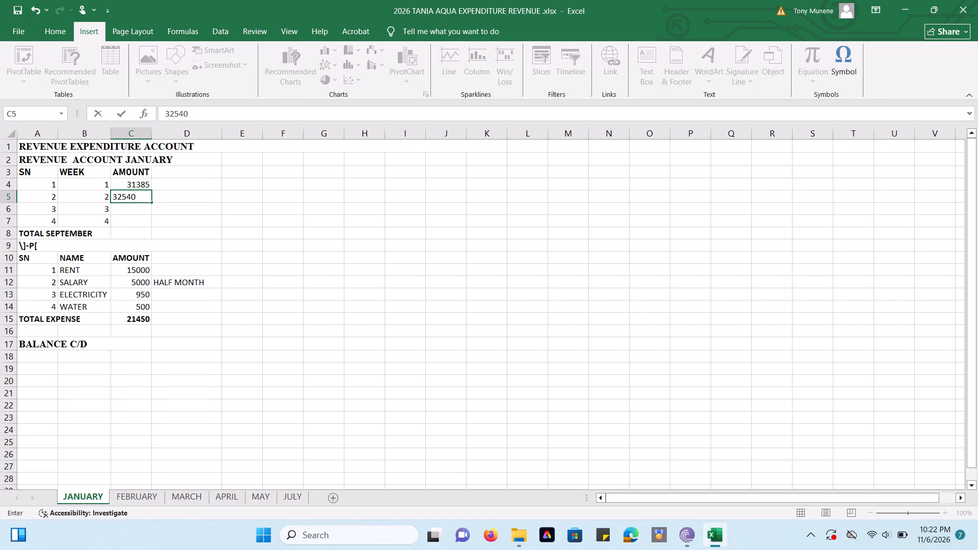
left_click(139, 217)
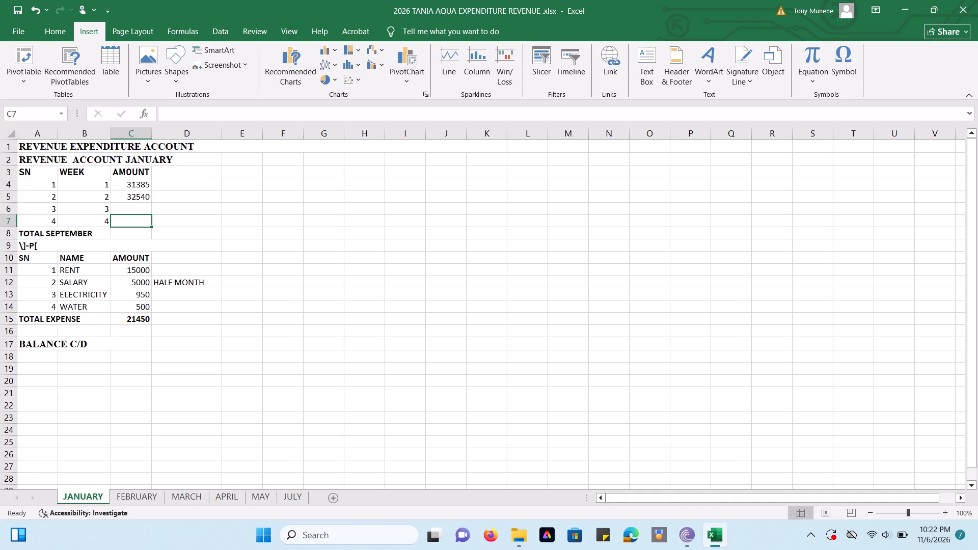
Select the empty week 3 amount cell C6 in the January revenue table.
left_click(129, 211)
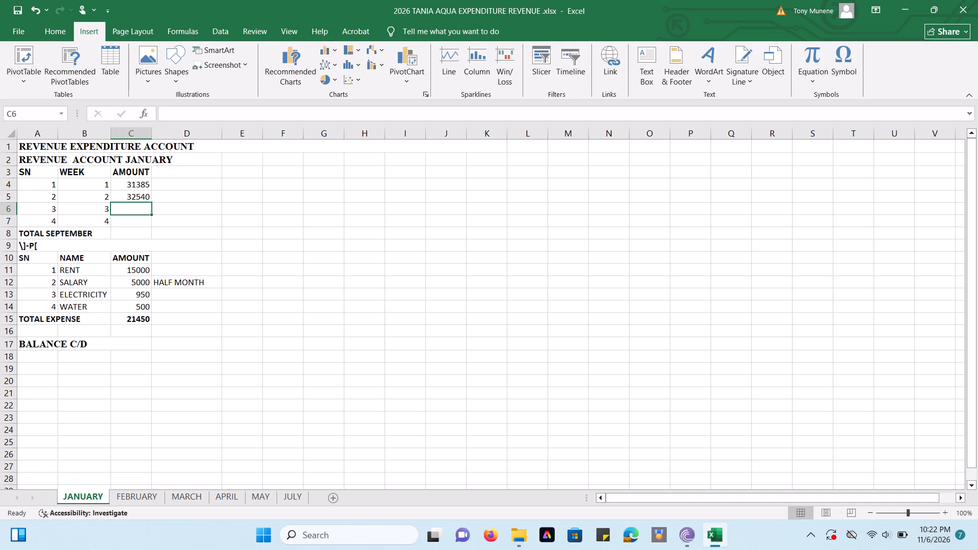
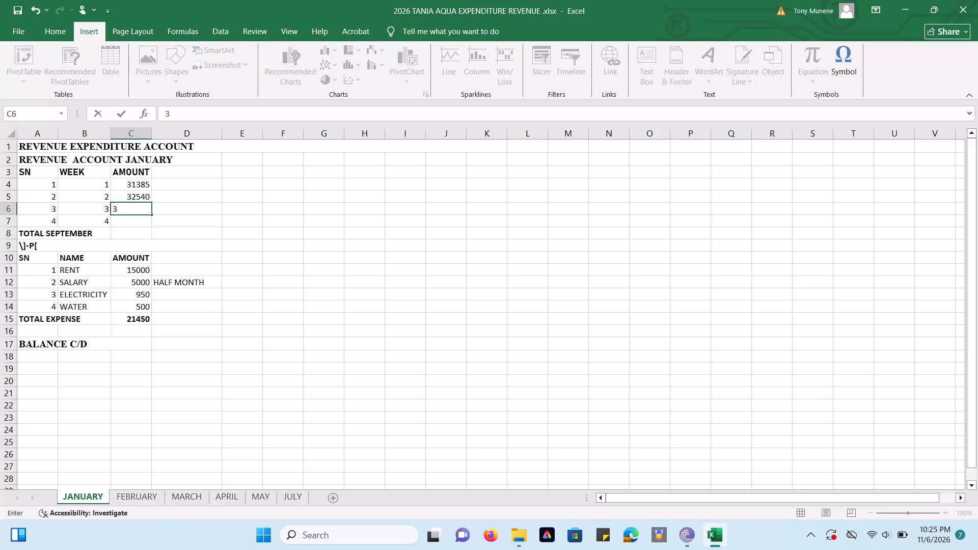
Enter 30265 as the week 3 amount in cell C6 of the January revenue table.
type("02")
type("65")
key("Down")
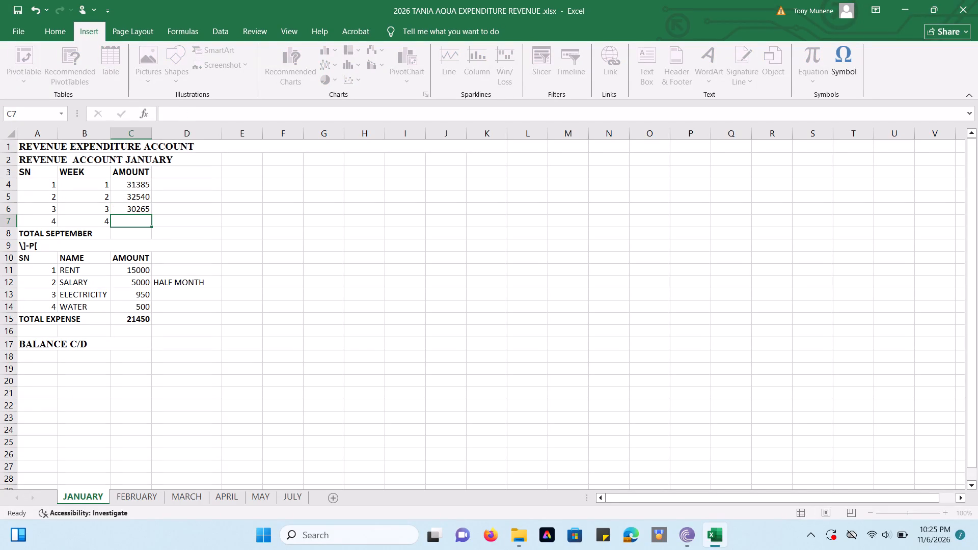
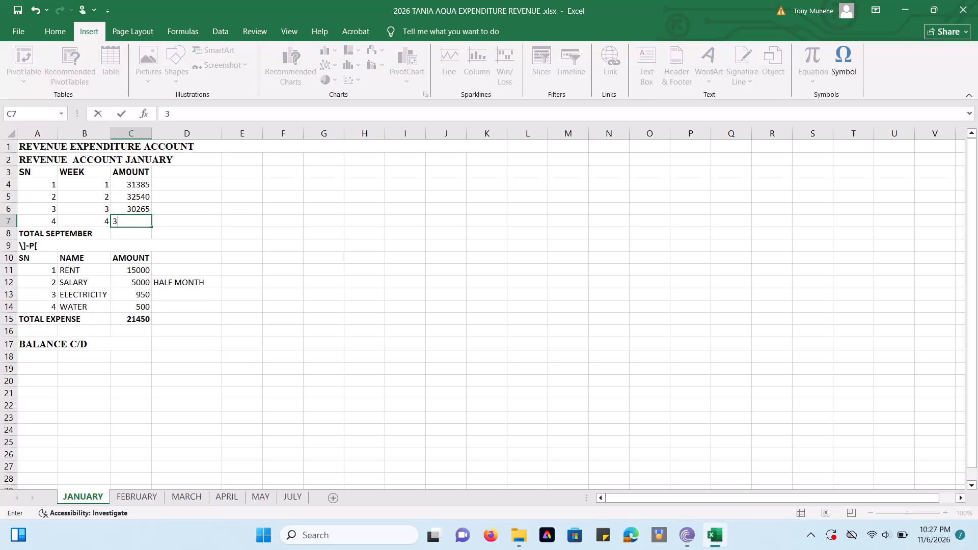
Enter 38850 as the week 4 amount in cell C7 of the January revenue table.
type("885")
key("0")
key("Down")
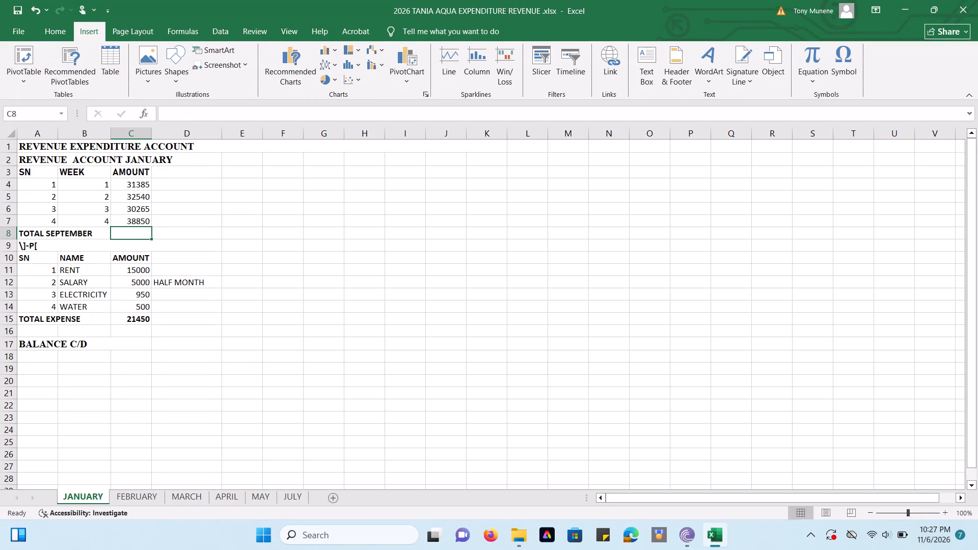
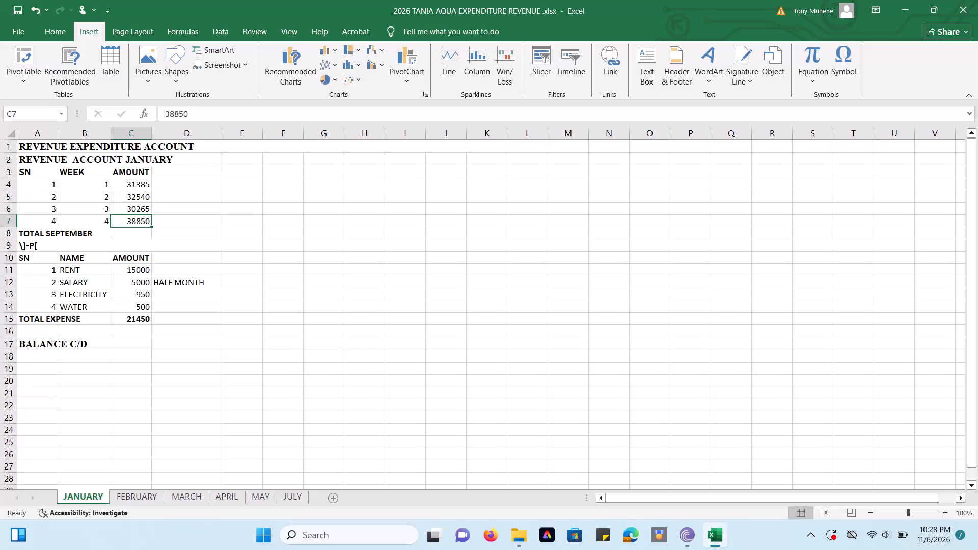
Set the week 4 amount in cell C7 of the January revenue table to 37245.
key("3")
key("7")
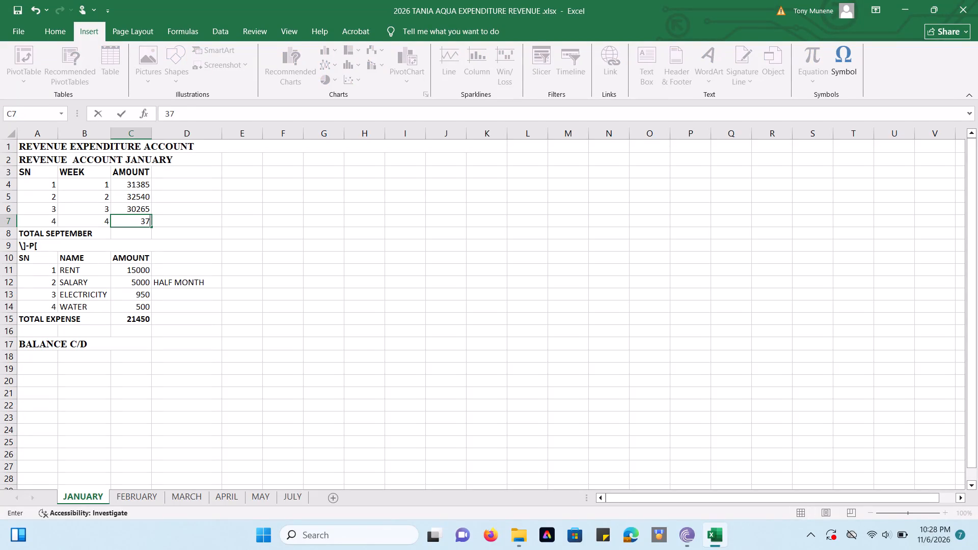
type("245")
key("Down")
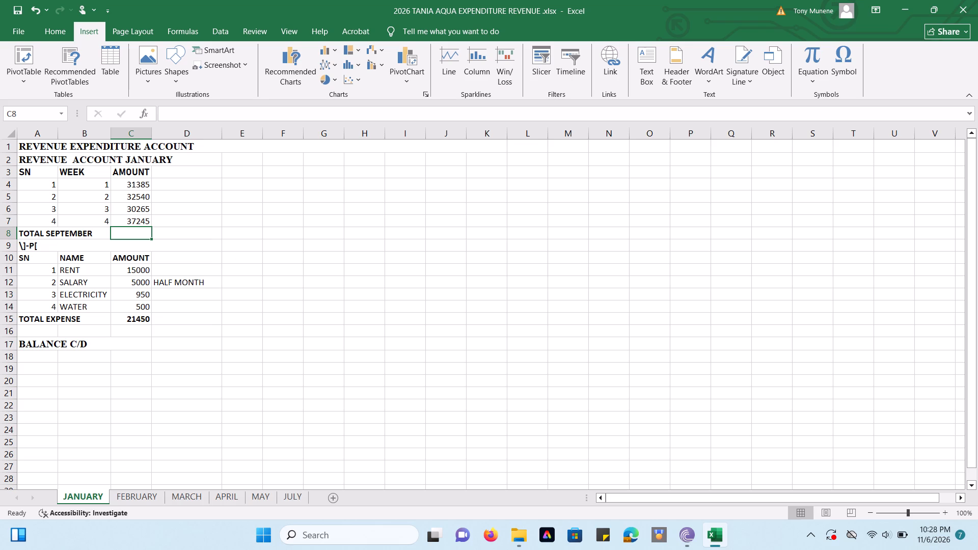
Delete row 9 containing the stray text above the January expense table's headings.
left_click(12, 245)
right_click(12, 245)
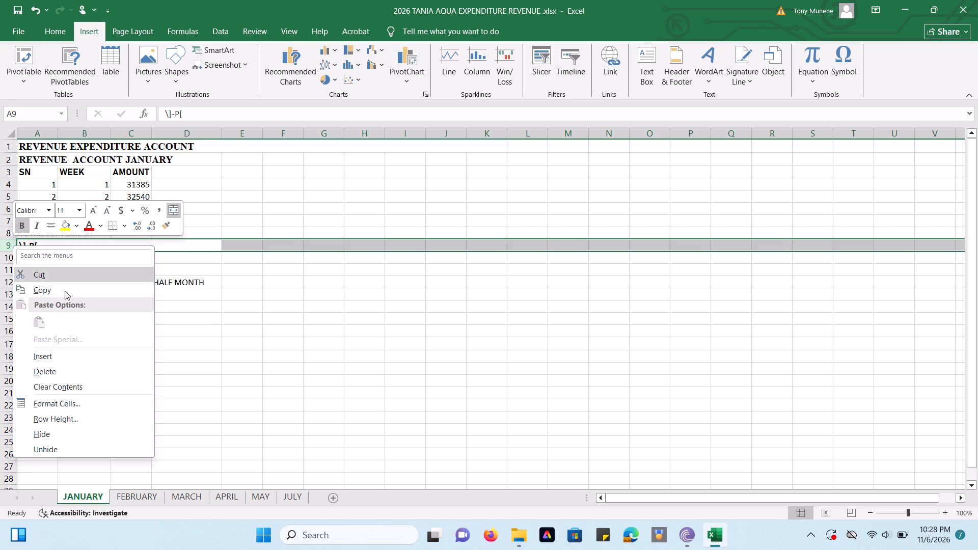
left_click(45, 371)
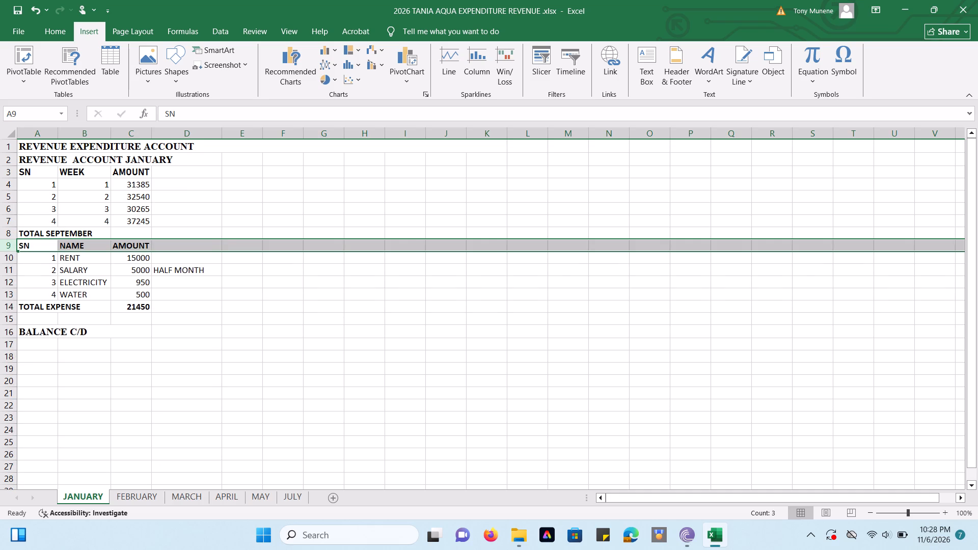
Shorten the revenue total label in cell A8 to TOTAL by removing the month name.
left_click(66, 231)
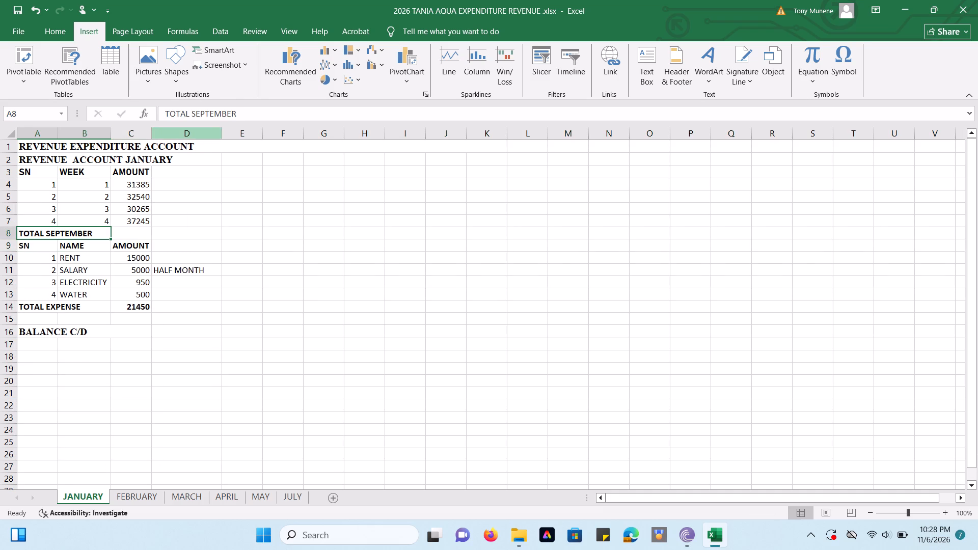
left_click(249, 120)
key("BackSpace")
key("BackSpace")
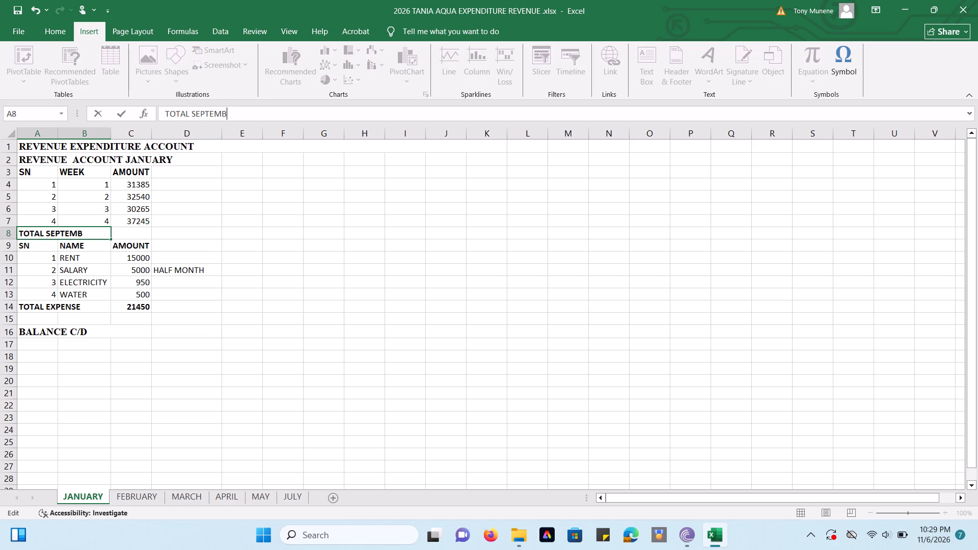
key("BackSpace")
key("BackSpace")
key("BackSpace")
key("BackSpace")
key("BackSpace")
key("BackSpace")
key("BackSpace")
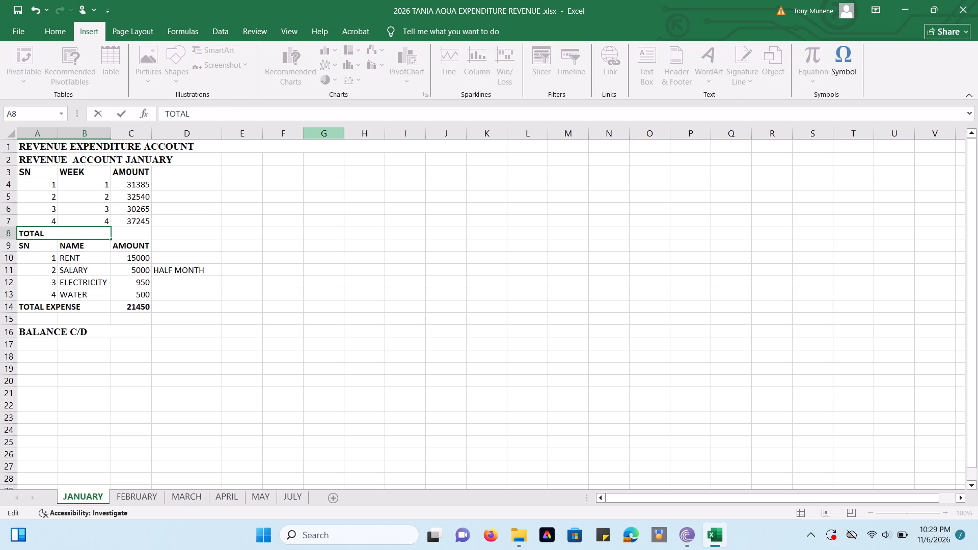
Enter the formula =SUM(C4:C7) in cell C8 to total the January weekly revenue.
left_click(119, 236)
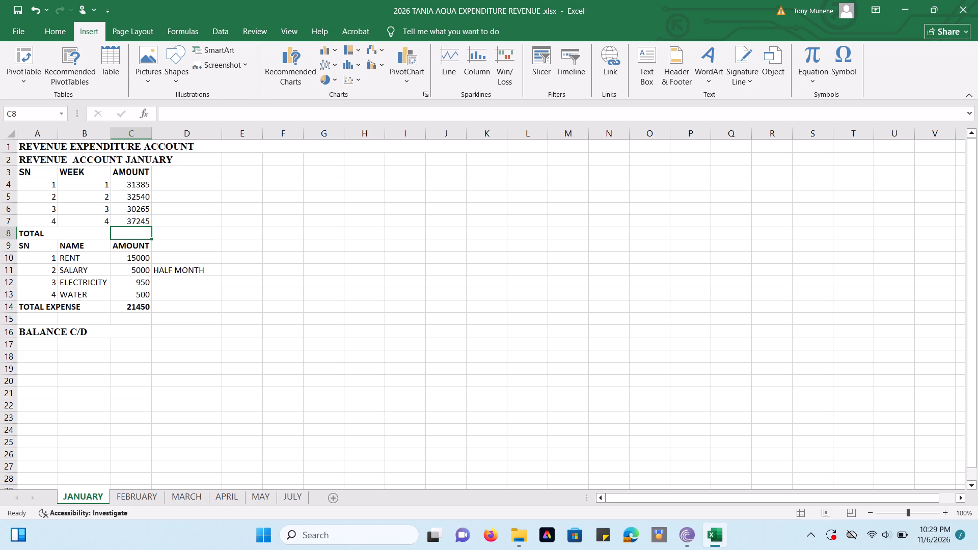
key("equal")
type("SU")
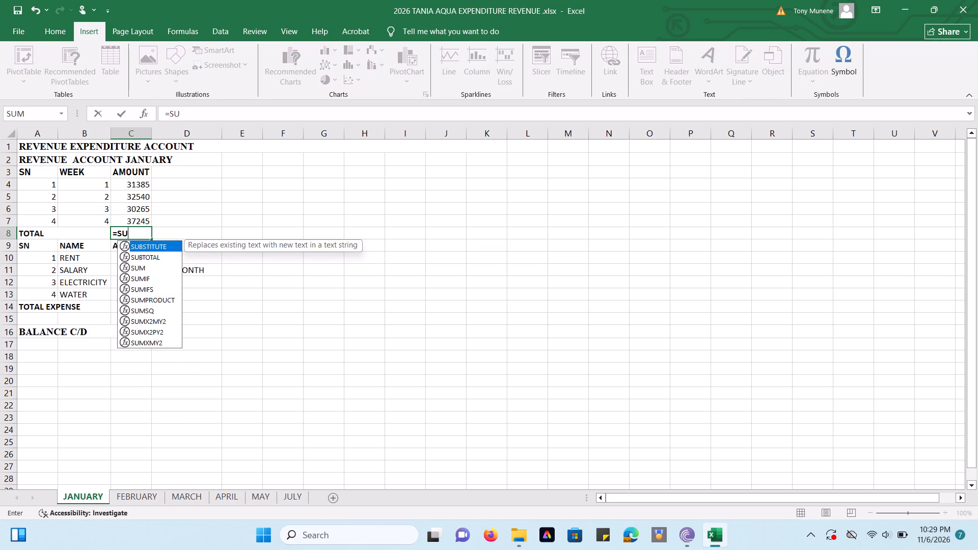
key("m")
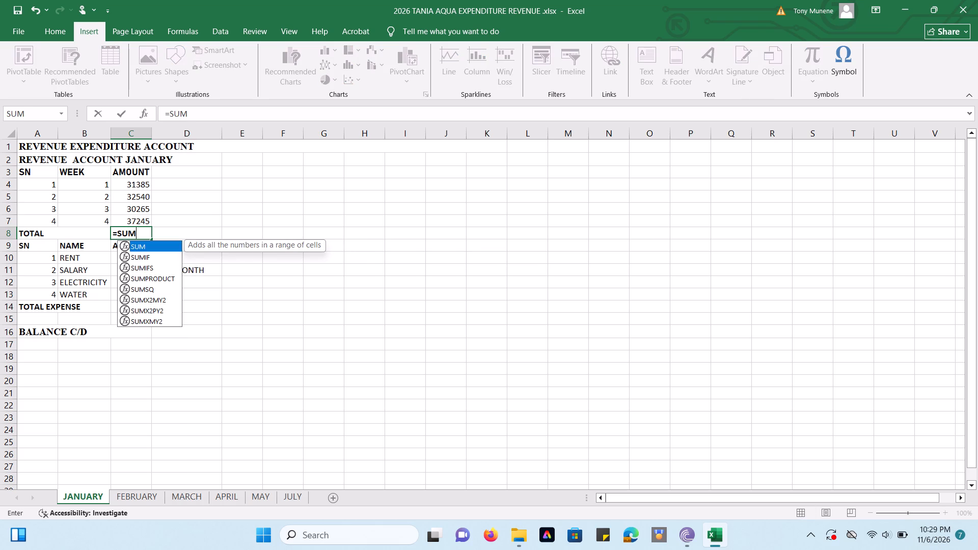
key("shift+parenleft")
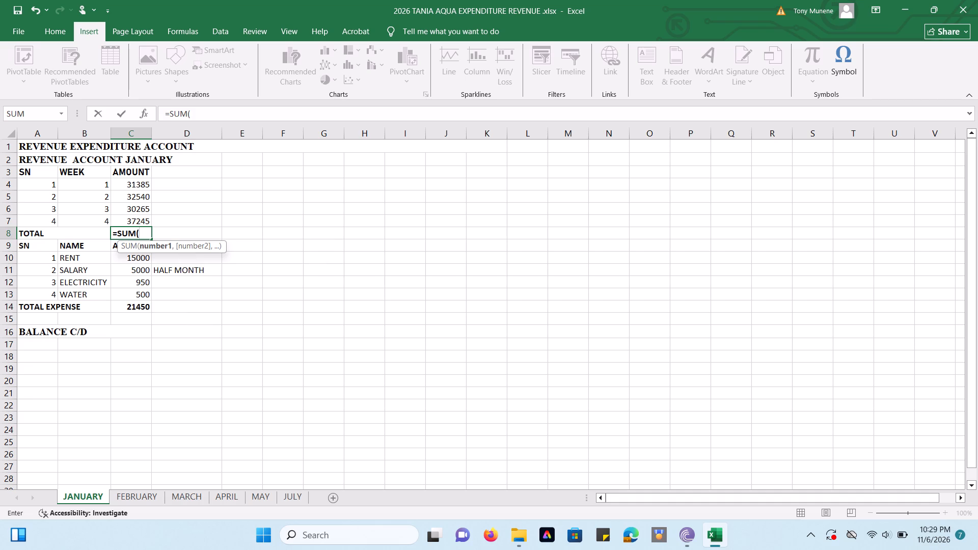
key("c")
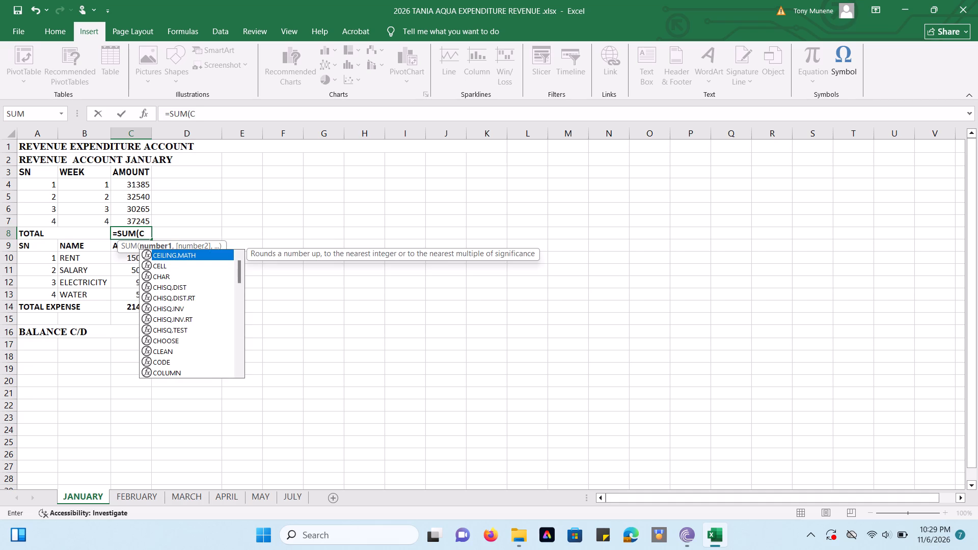
key("4")
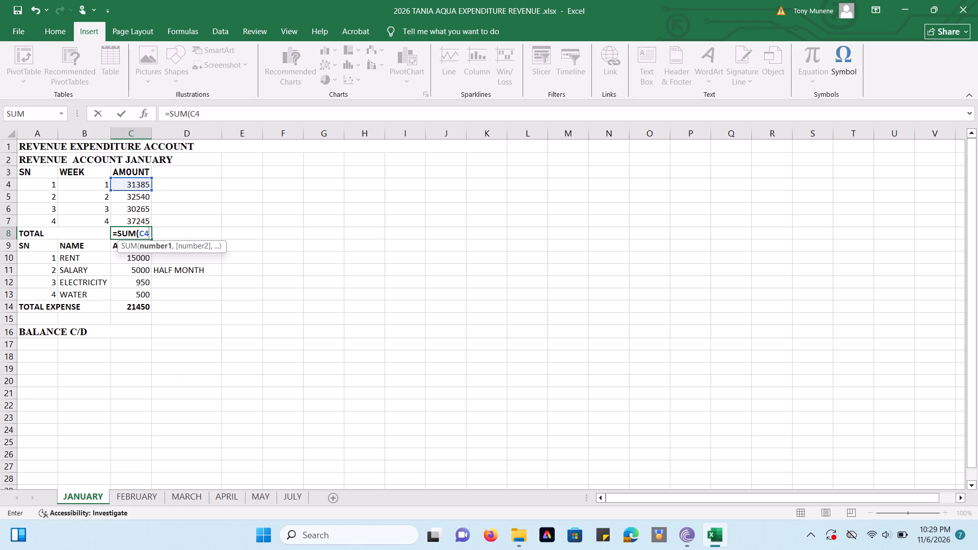
key("shift+colon")
key("c")
key("7")
key("shift+parenright")
key("Return")
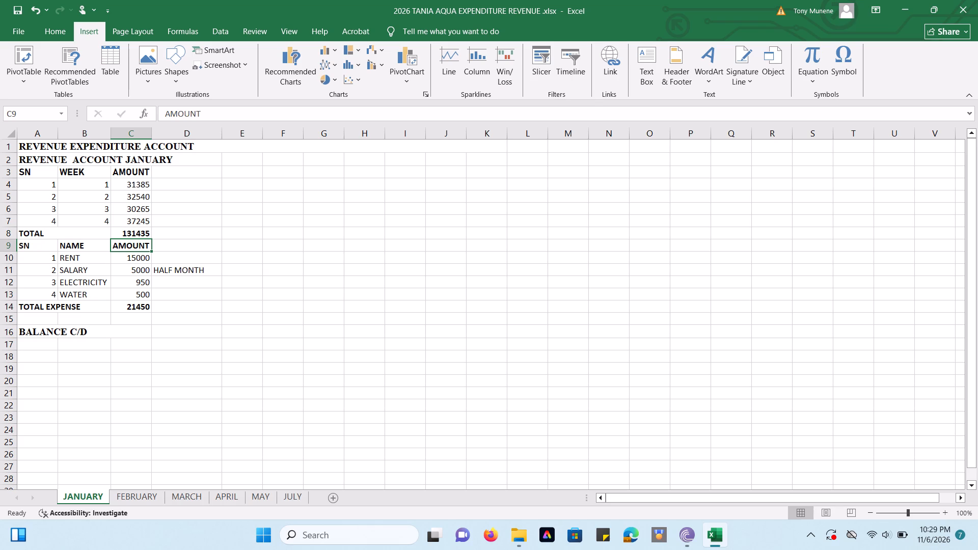
On the FEBRUARY sheet, clear the expense notes in cells E30, E31, E33, E16 and E25.
left_click(140, 498)
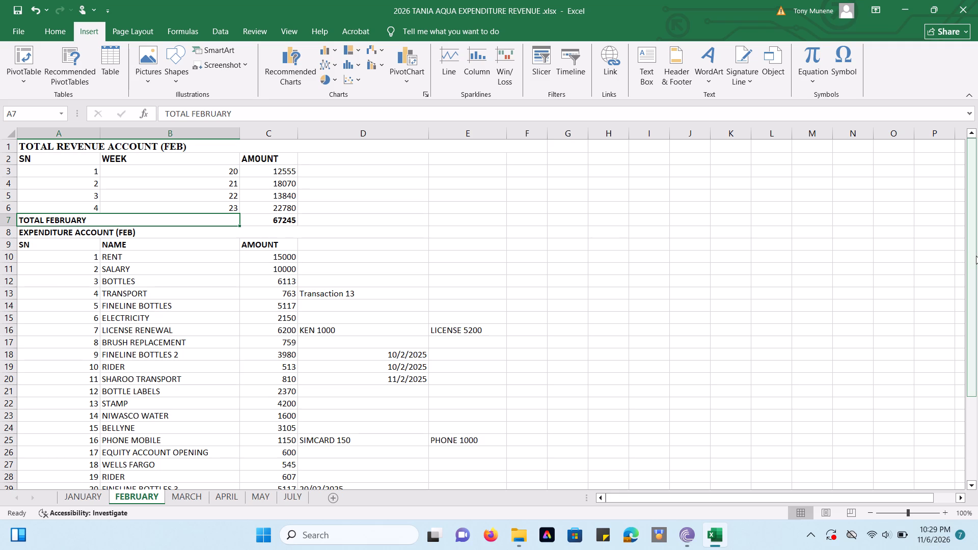
left_click_drag(976, 256, 973, 365)
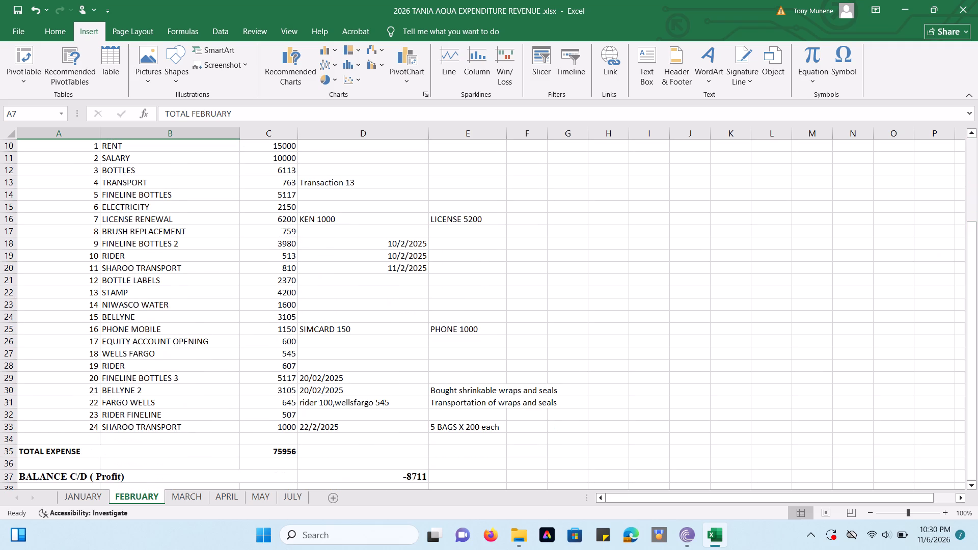
left_click(461, 396)
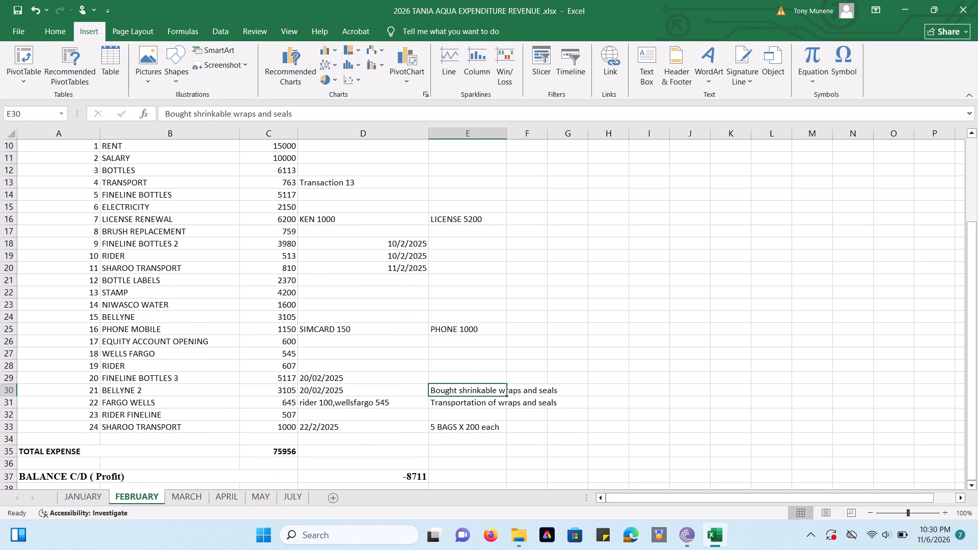
key("Delete")
left_click(482, 401)
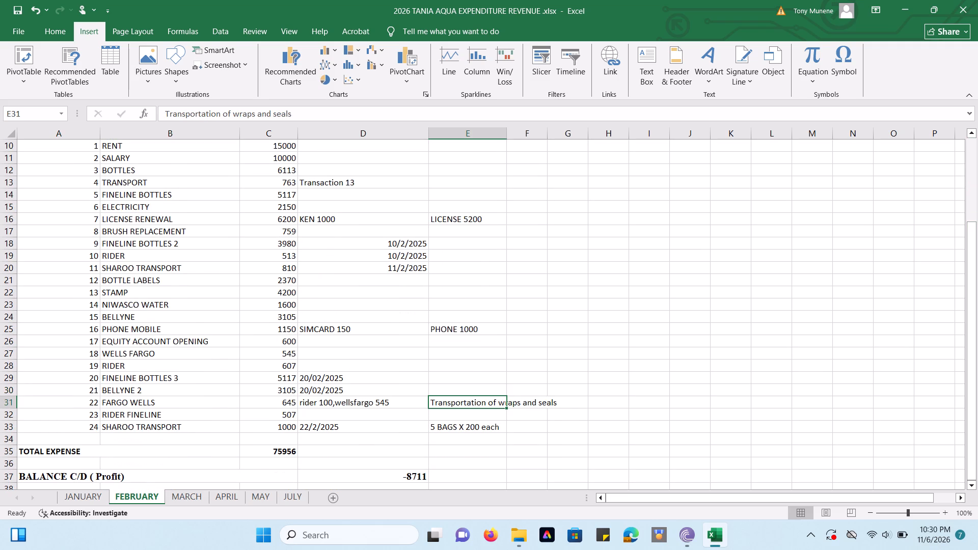
key("Delete")
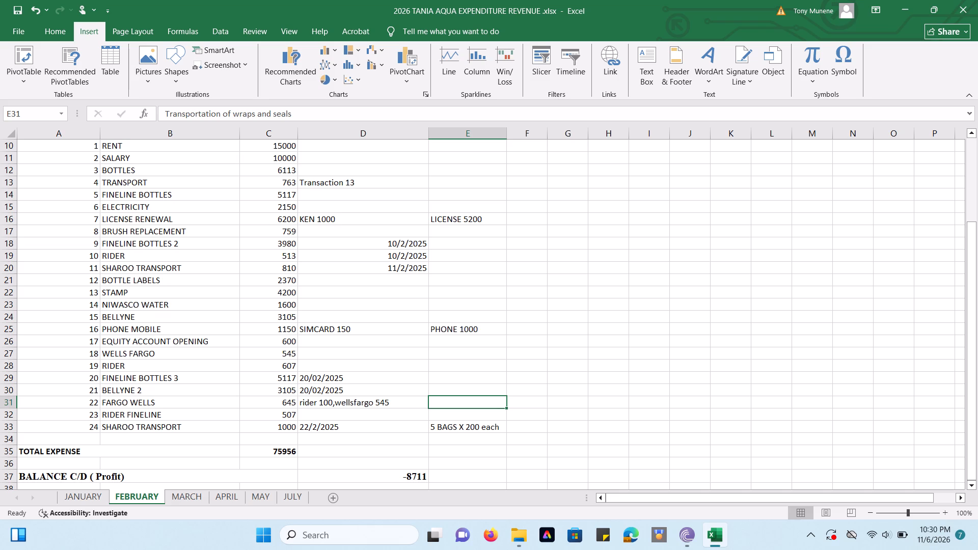
left_click(459, 427)
key("Delete")
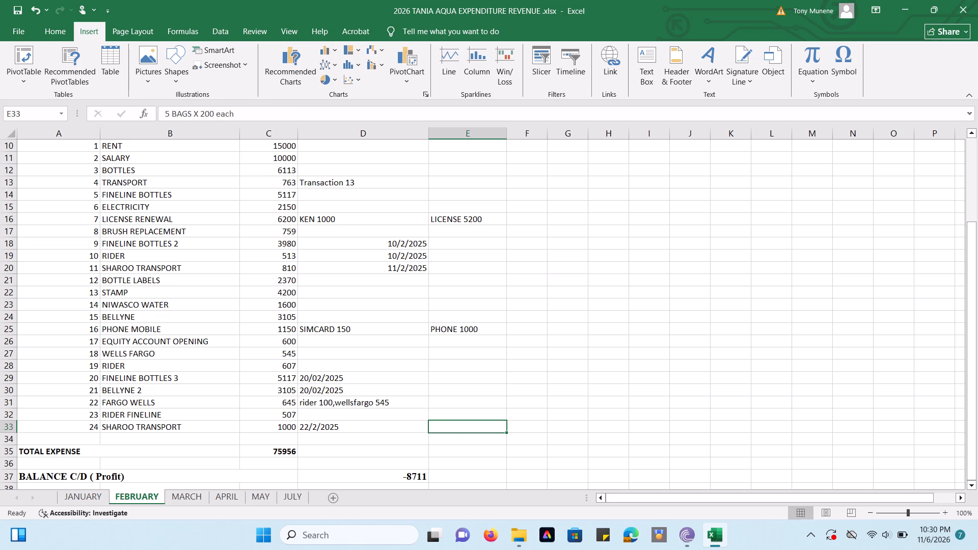
left_click(452, 221)
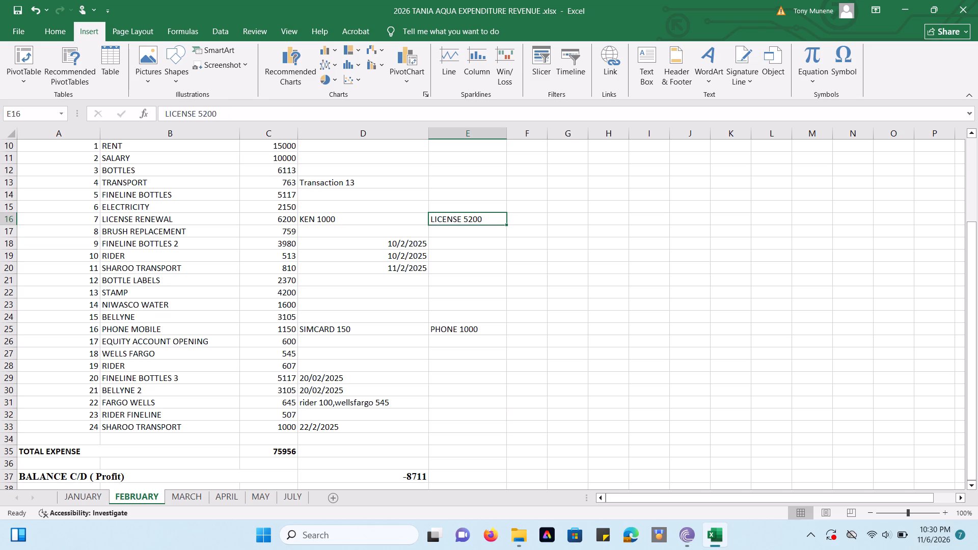
key("Delete")
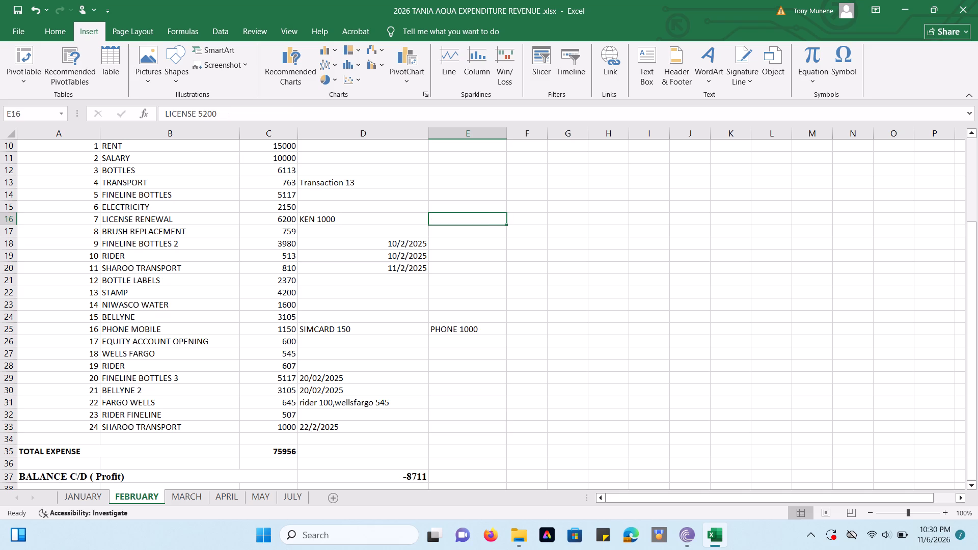
left_click(455, 327)
key("Delete")
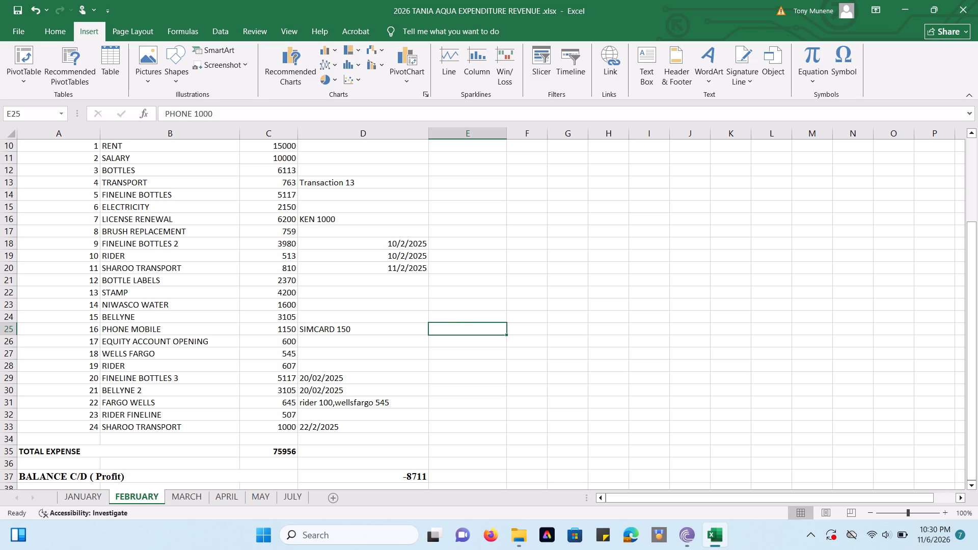
Clear the dates in cells D18 to D20 beside the Fineline Bottles 2, Rider and Sharoo Transport expenses.
key("Up")
key("Up")
key("Up")
key("Up")
key("Up")
key("Up")
key("Up")
key("Up")
key("Up")
key("Up")
key("Up")
key("Up")
key("Up")
key("Up")
key("Up")
key("Up")
key("Up")
key("Up")
key("Up")
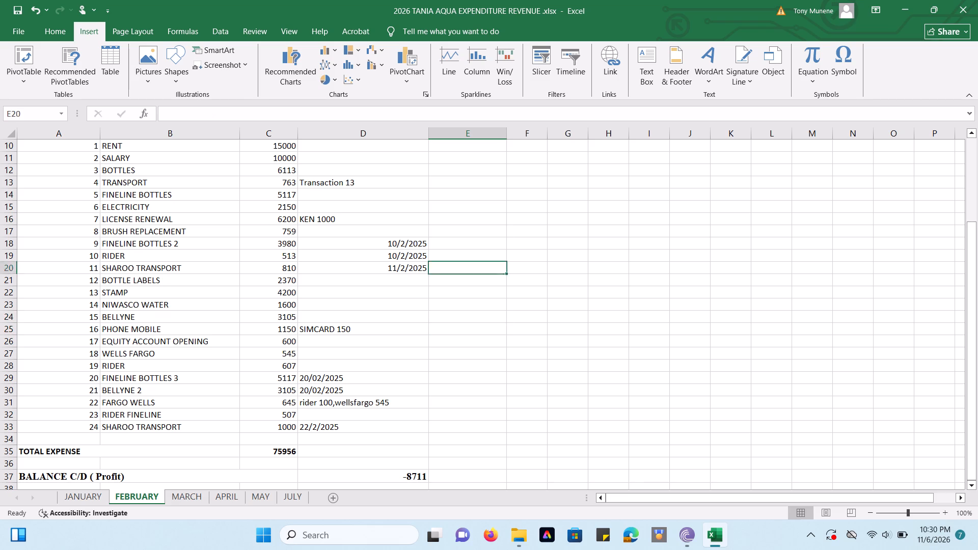
key("Up")
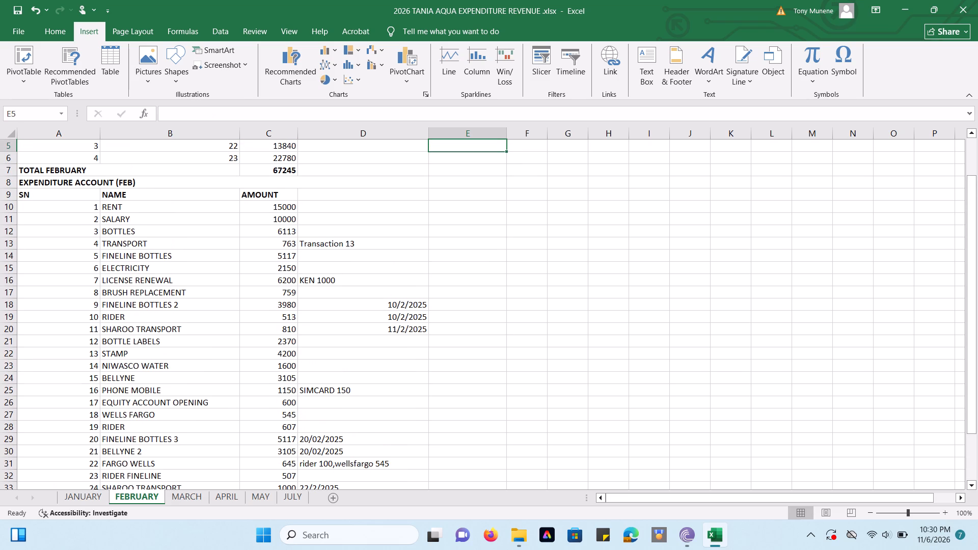
left_click(388, 309)
key("Delete")
key("Down")
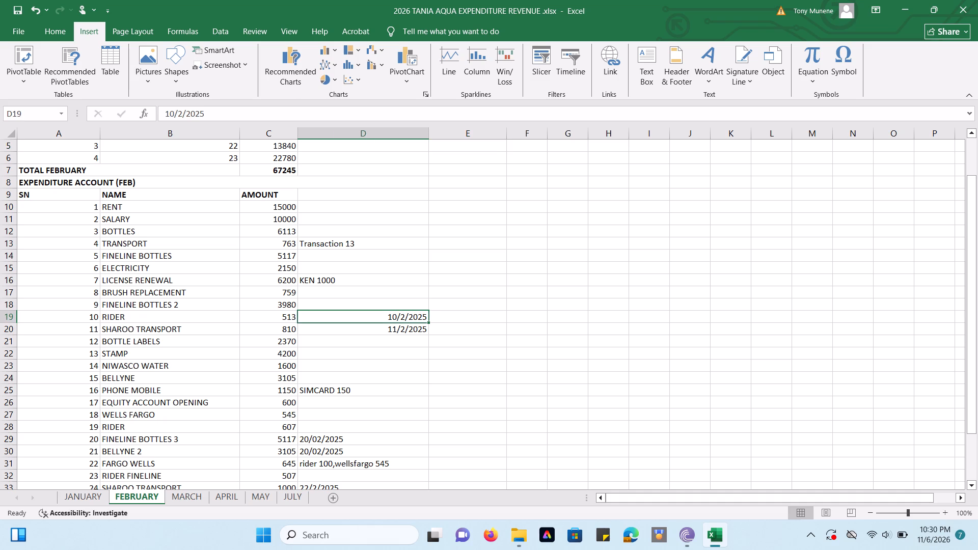
key("Delete")
key("Down")
key("Delete")
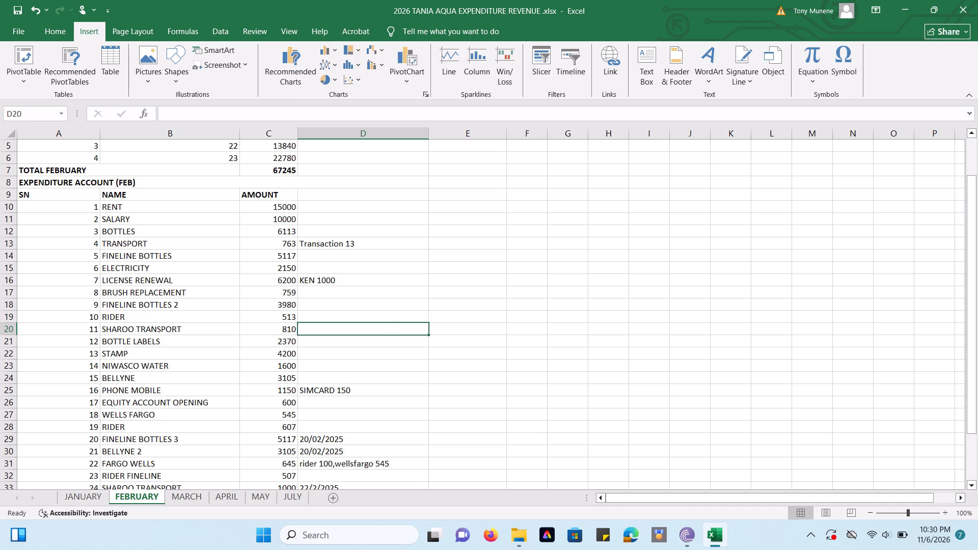
Clear the notes and dates in cells D25, D29 to D31 and D33 of the February expenditure table.
key("Down")
key("Down")
key("Down")
key("Down")
key("Down")
key("Delete")
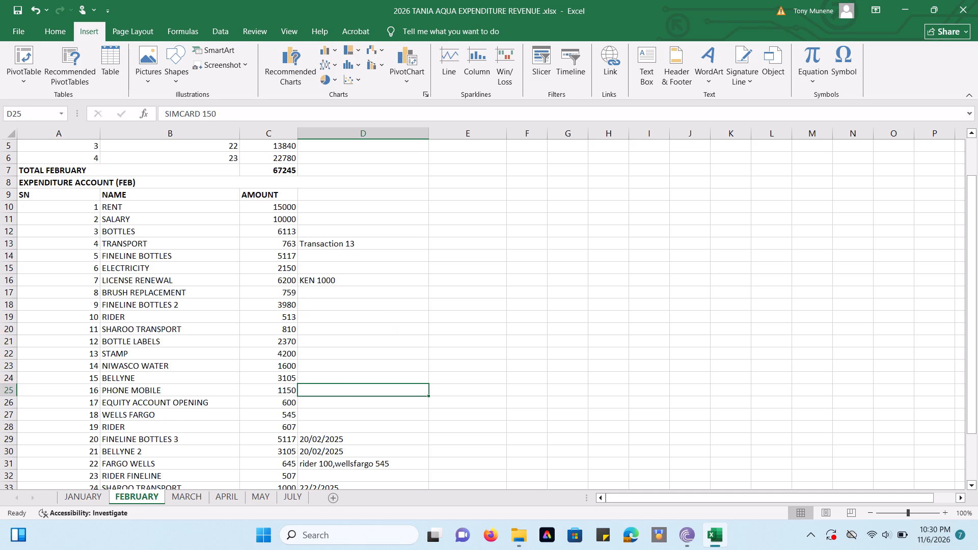
key("Down")
key("Down")
key("Down")
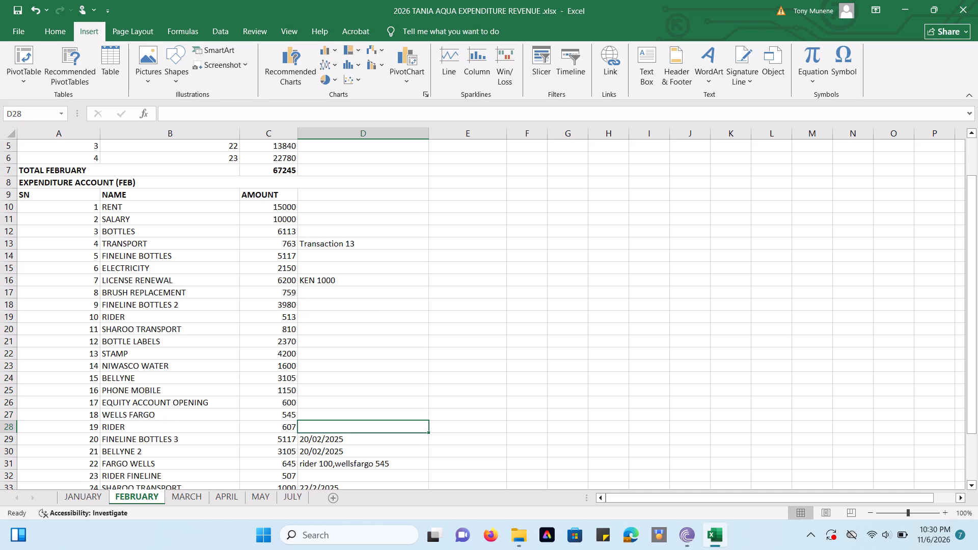
key("Down")
key("Delete")
key("Down")
key("Delete")
key("Down")
key("Delete")
key("Down")
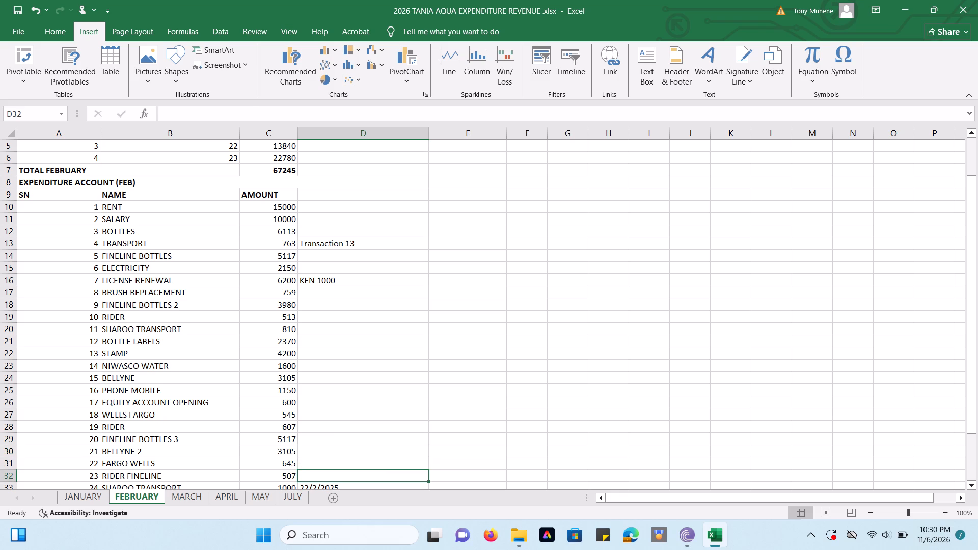
key("Down")
key("Down")
key("Down")
key("Up")
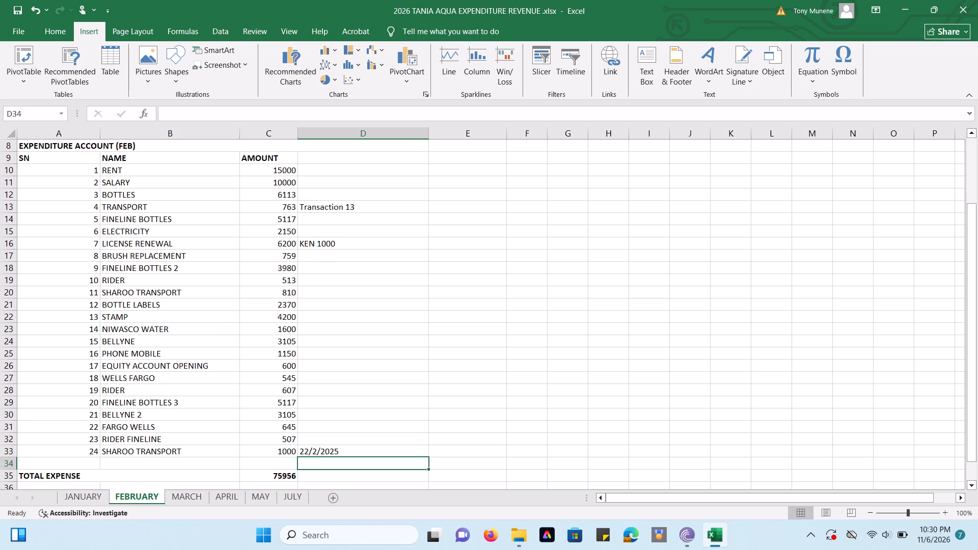
key("Up")
key("Delete")
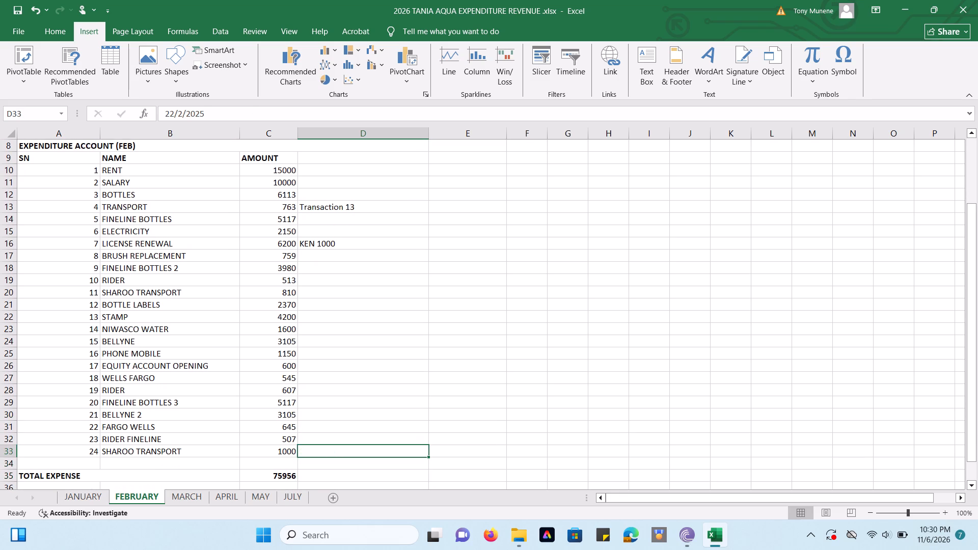
Clear the February expenditure entries from Electricity down to the last Sharoo Transport row, cells A15 to D33.
left_click(38, 232)
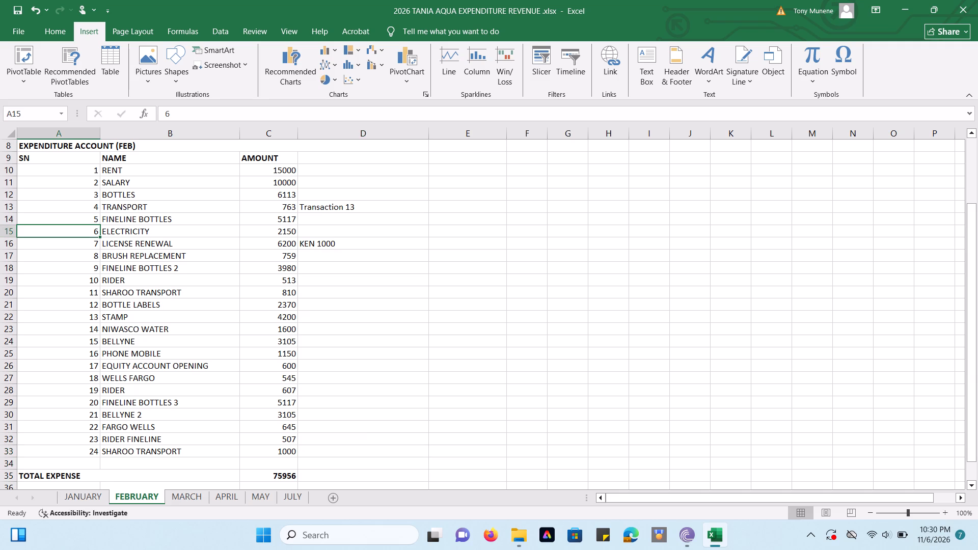
key("shift+Right")
key("shift+Right")
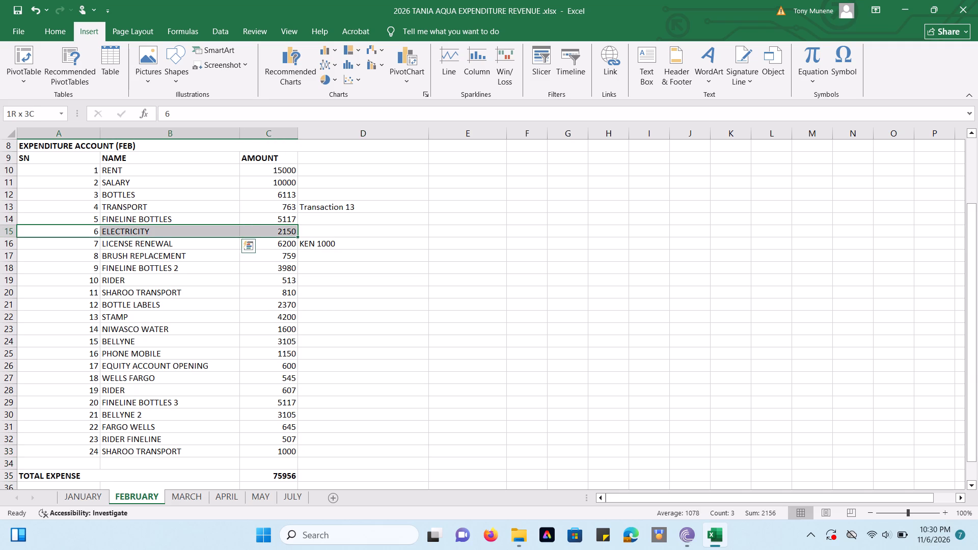
key("shift+Down")
key("shift+Right")
key("shift+Down")
key("shift+Down")
key("shift+Down")
key("shift+Down")
key("shift+Down")
key("shift+Down")
key("shift+Down")
key("shift+Down")
key("shift+Down")
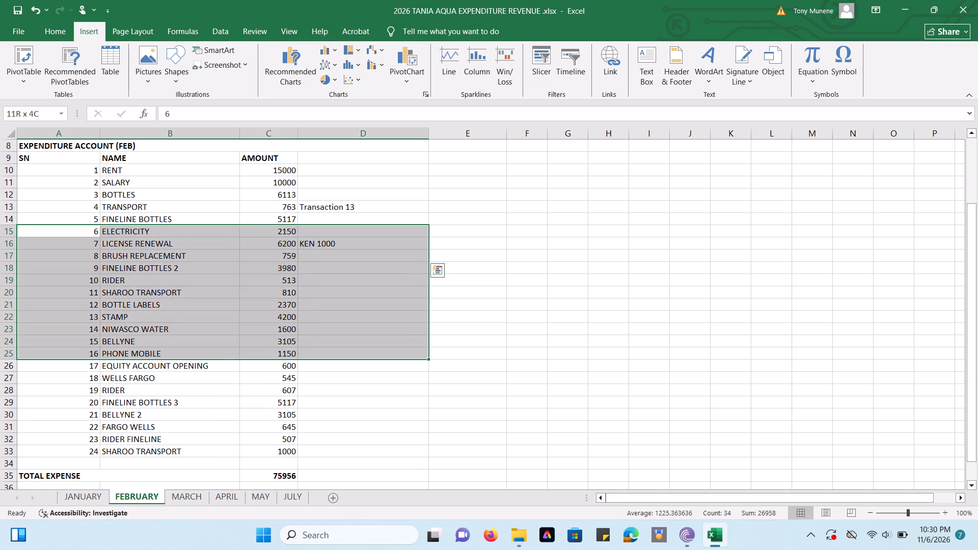
key("shift+Down")
key("shift+Down")
key("shift+Down")
key("shift+Down")
key("shift+Down")
key("shift+Down")
key("shift+Down")
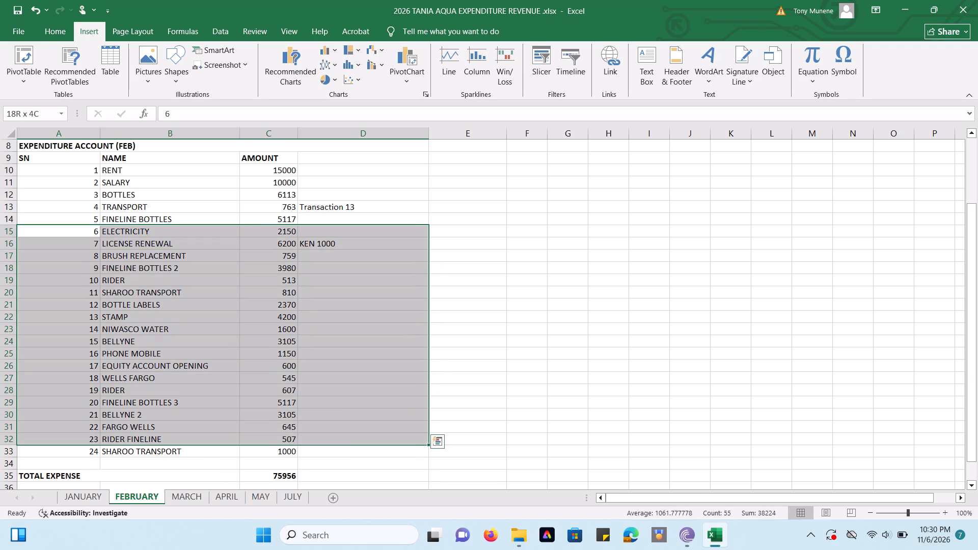
key("shift+Down")
key("Delete")
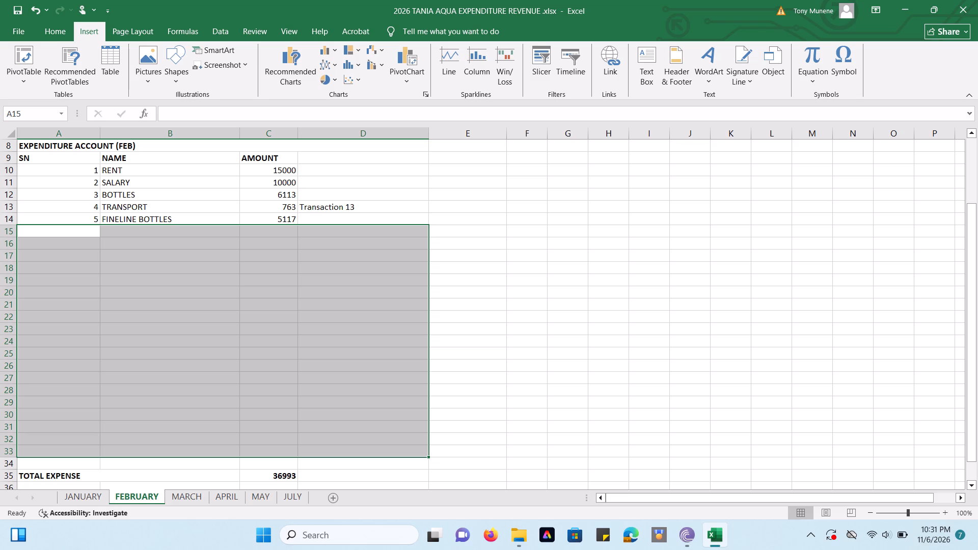
key("Down")
key("Up")
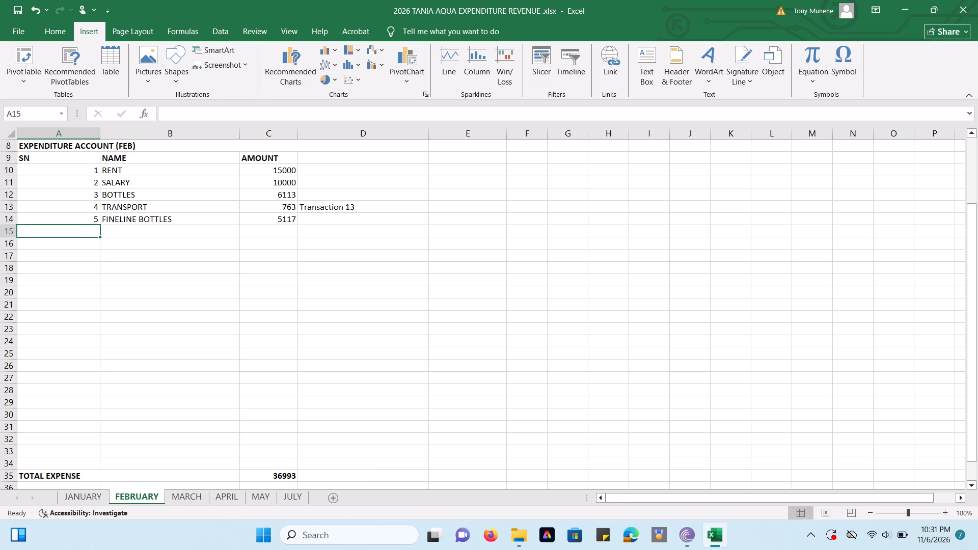
Renumber the weeks in the February revenue table, cells B3 to B6, as 5, 6, 7 and 8.
key("Up")
key("Up")
key("Up")
key("Up")
key("Up")
key("Up")
key("Up")
key("Up")
key("Up")
key("Up")
key("Up")
key("Up")
key("Up")
key("Up")
key("Up")
key("Up")
key("Up")
key("Up")
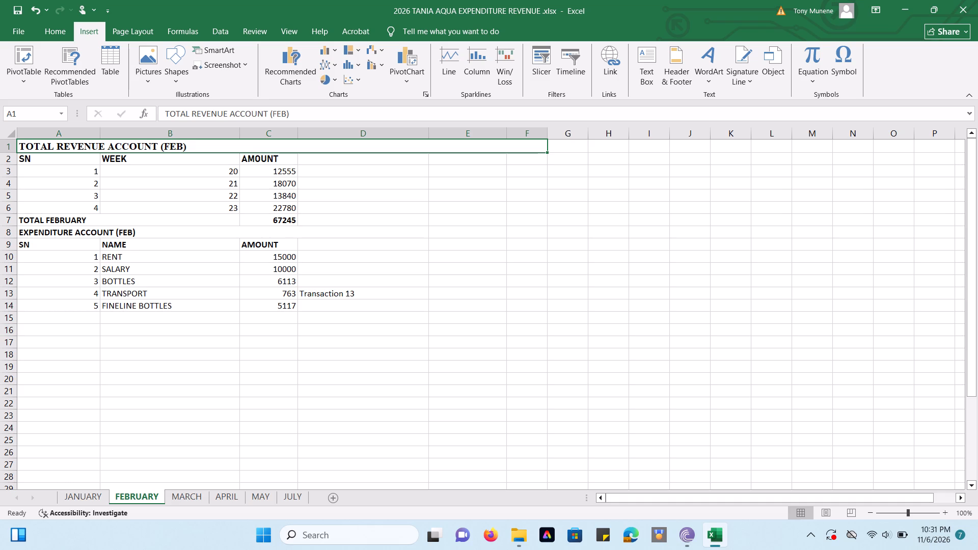
left_click(87, 492)
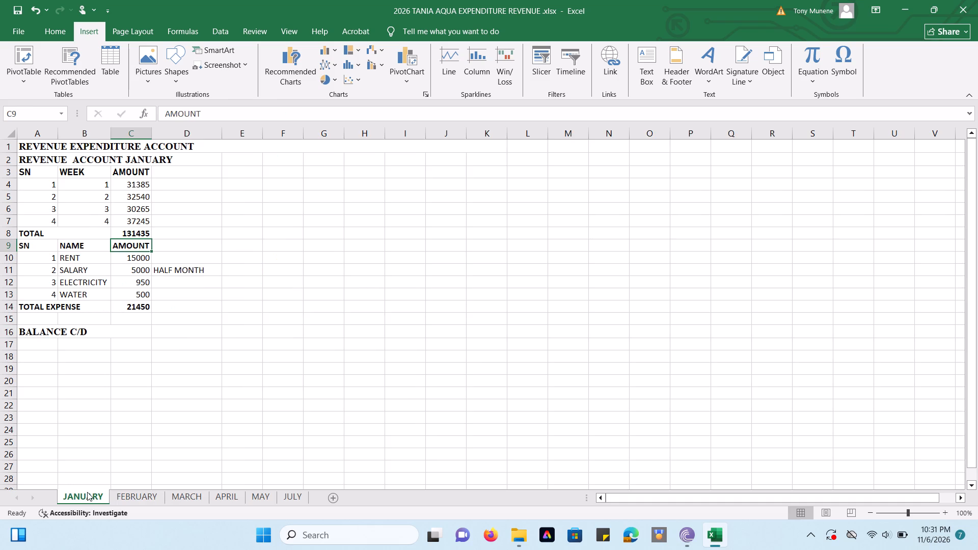
left_click(124, 496)
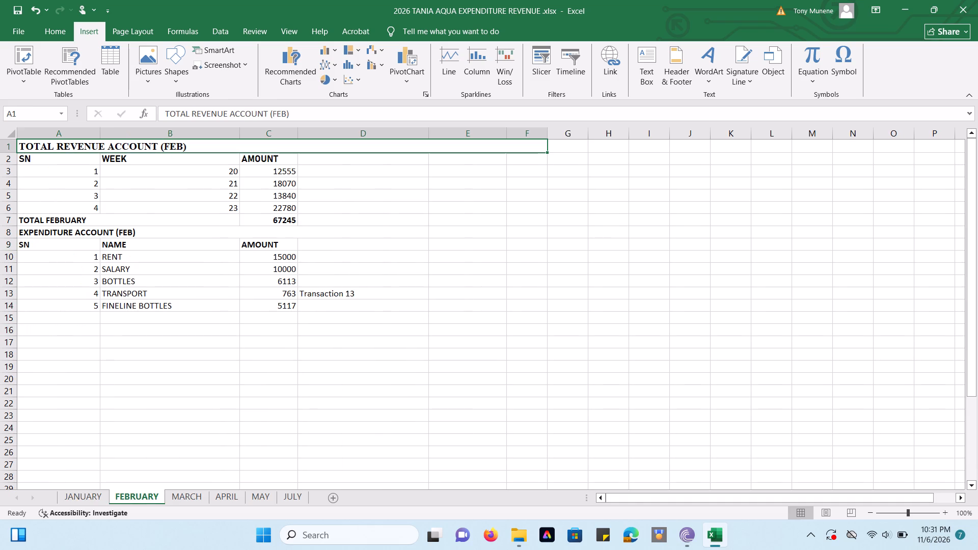
left_click(191, 173)
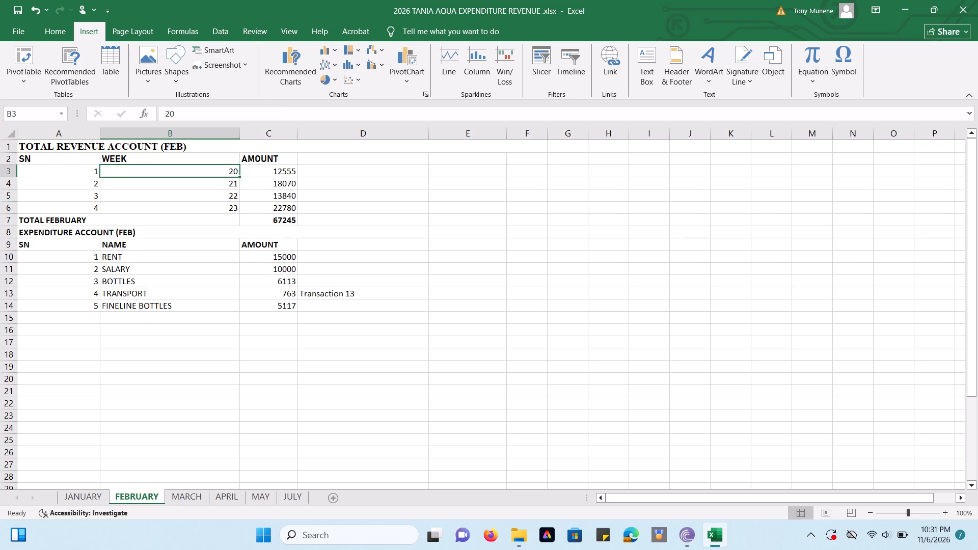
key("5")
key("Down")
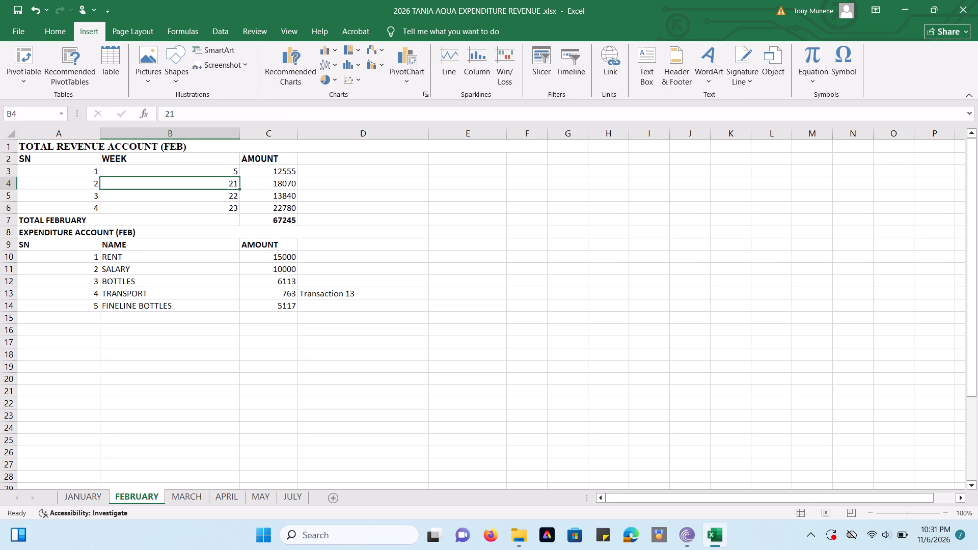
key("6")
key("Down")
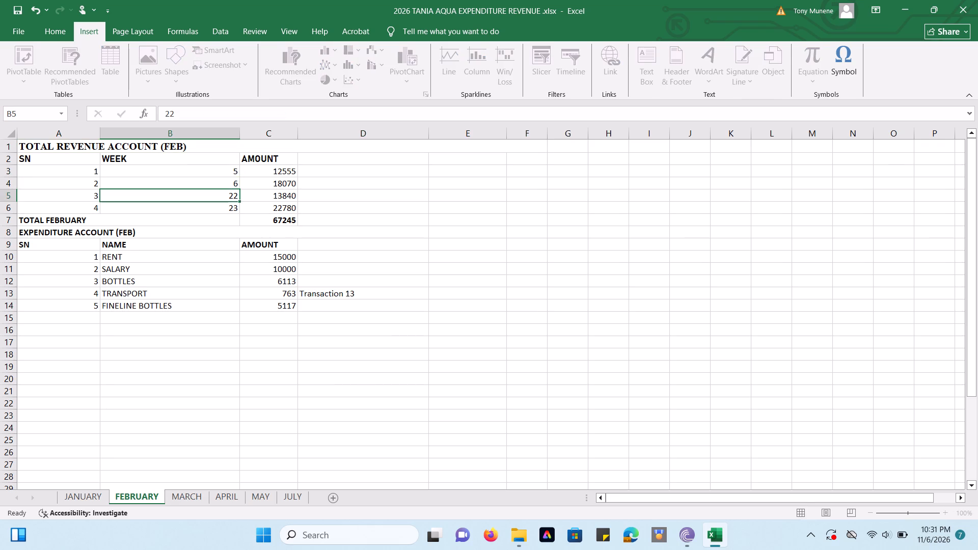
key("7")
key("Down")
key("8")
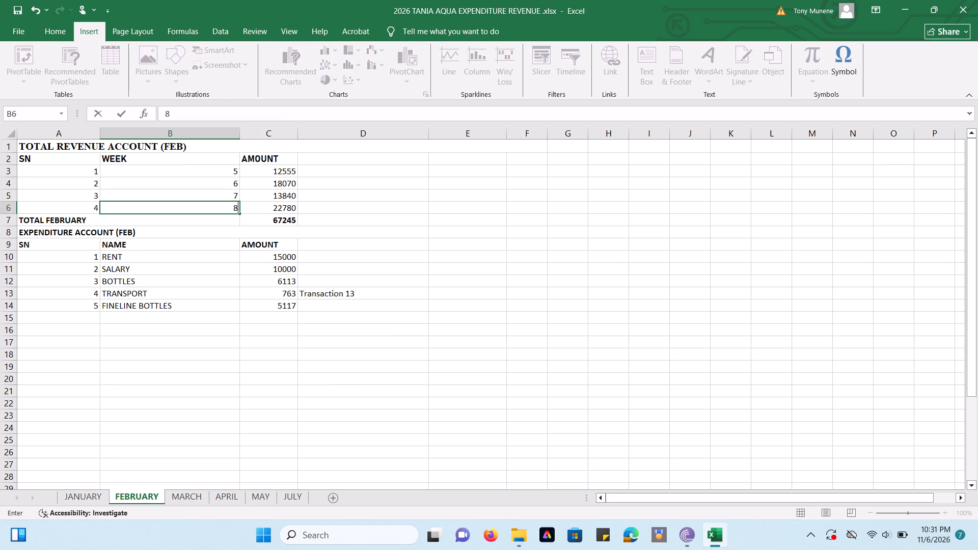
key("Up")
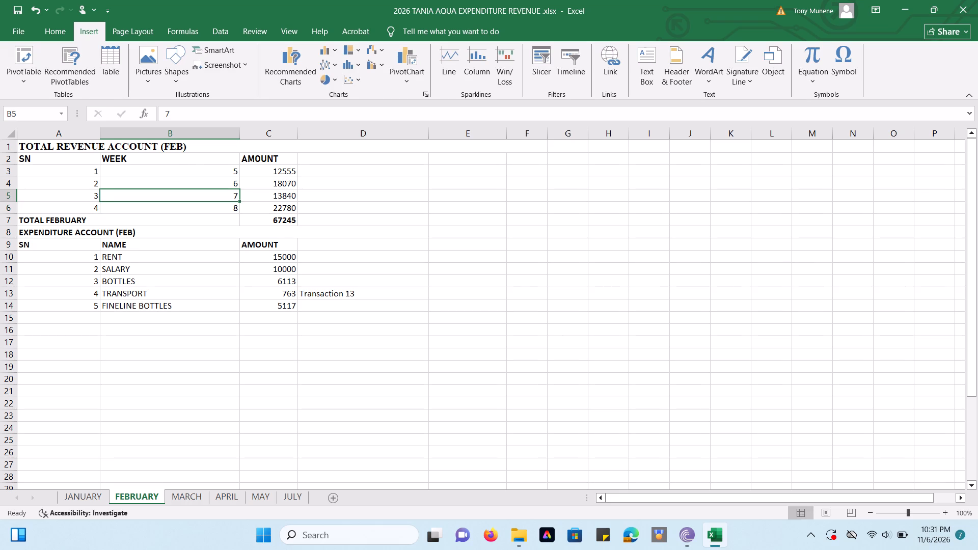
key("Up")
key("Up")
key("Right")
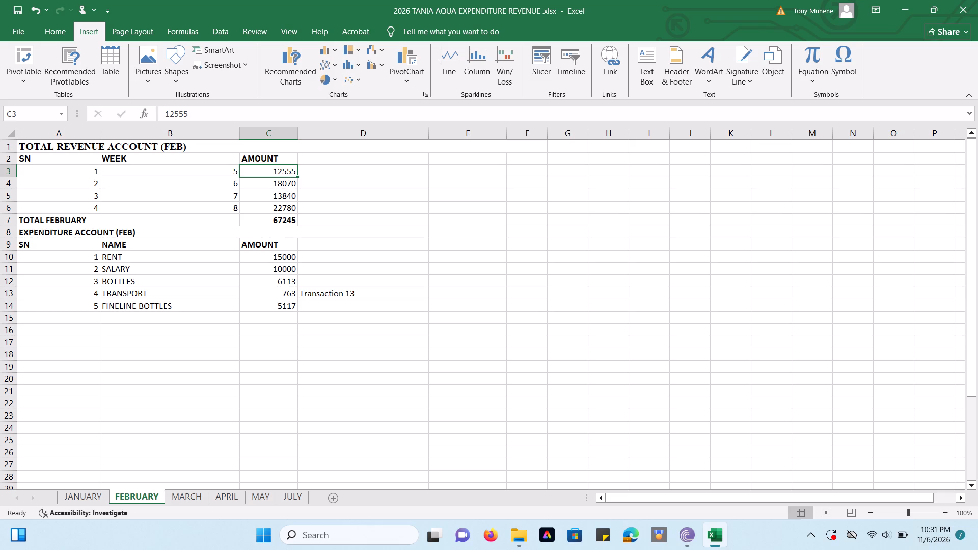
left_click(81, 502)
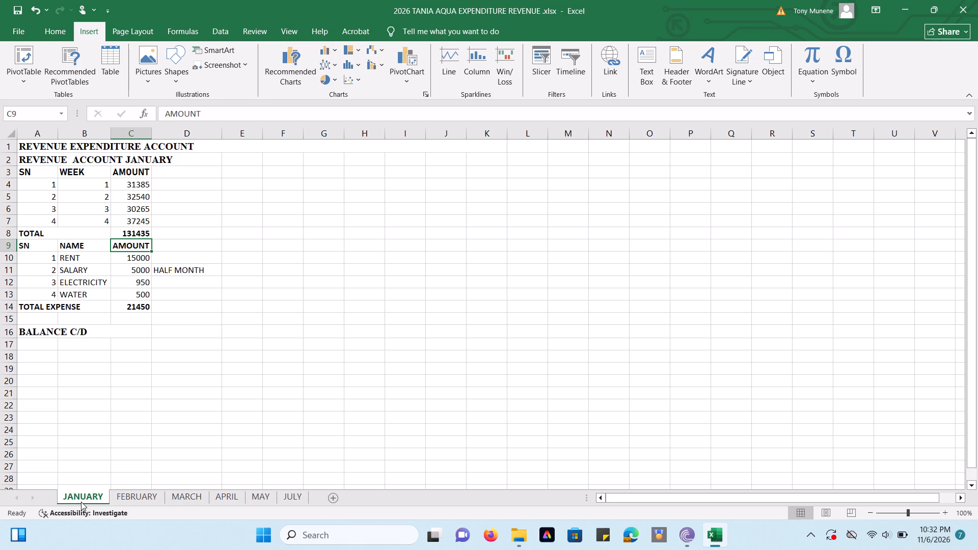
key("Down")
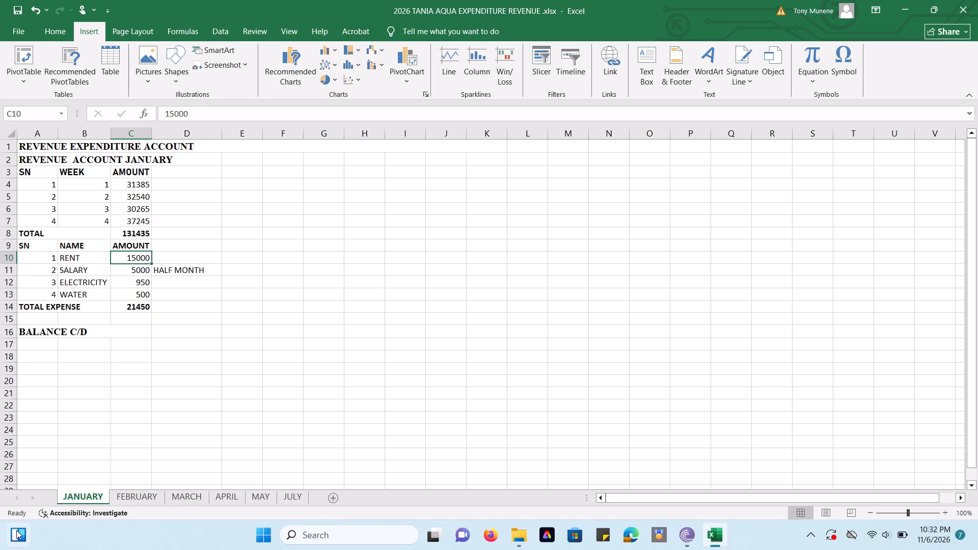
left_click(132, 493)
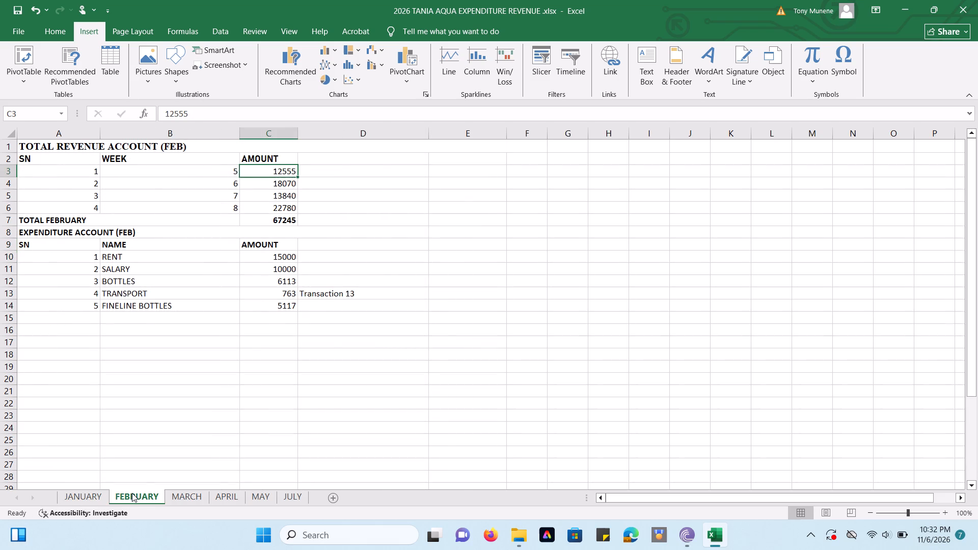
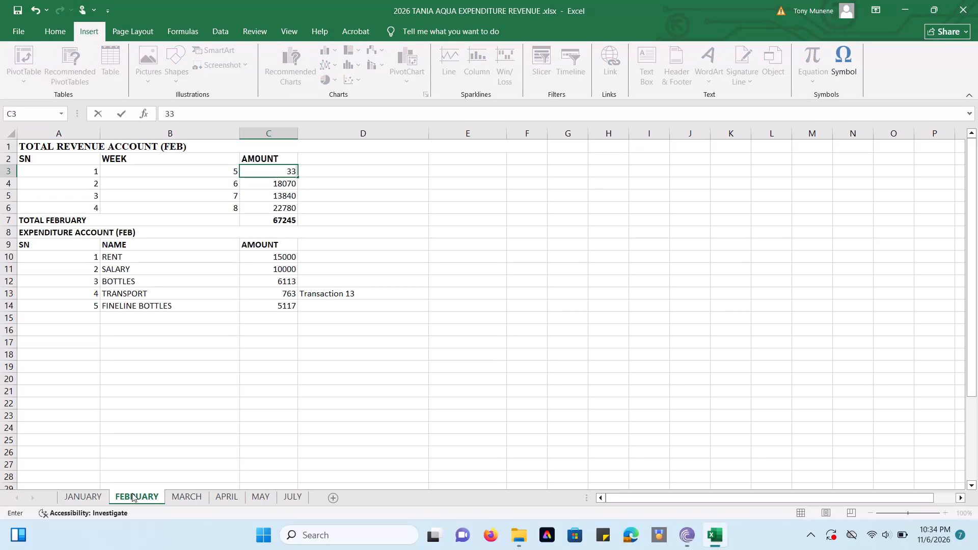
Set the week 5 revenue amount in cell C3 of the February revenue table to 33625.
type("62")
key("5")
key("Down")
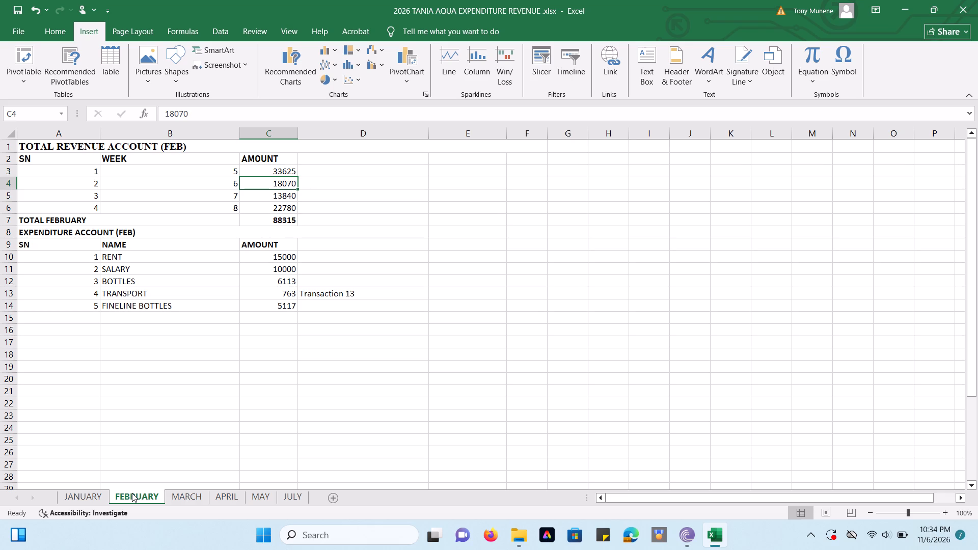
Clear the old revenue amounts for weeks 6, 7 and 8 in cells C4 to C6, and return to the week 6 amount.
key("Delete")
key("Down")
key("Delete")
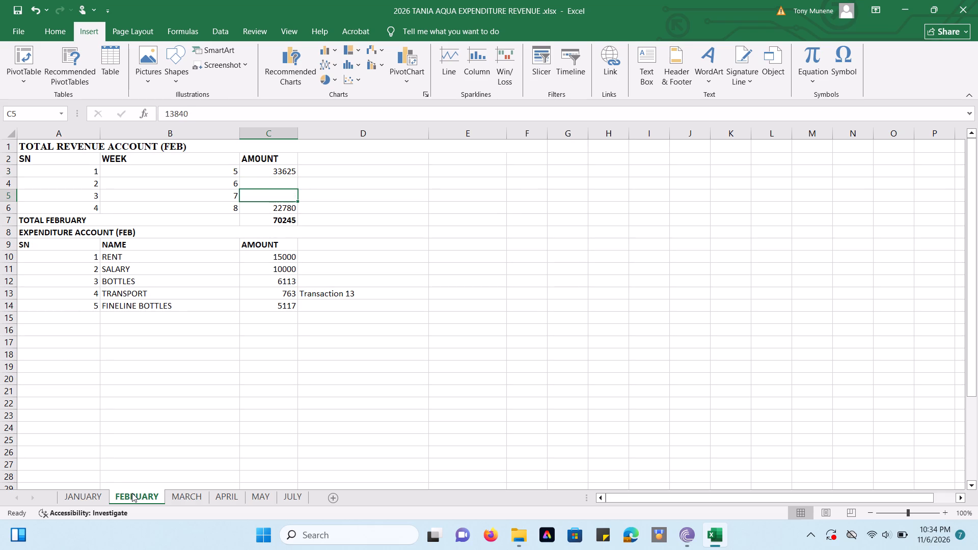
key("Down")
key("Delete")
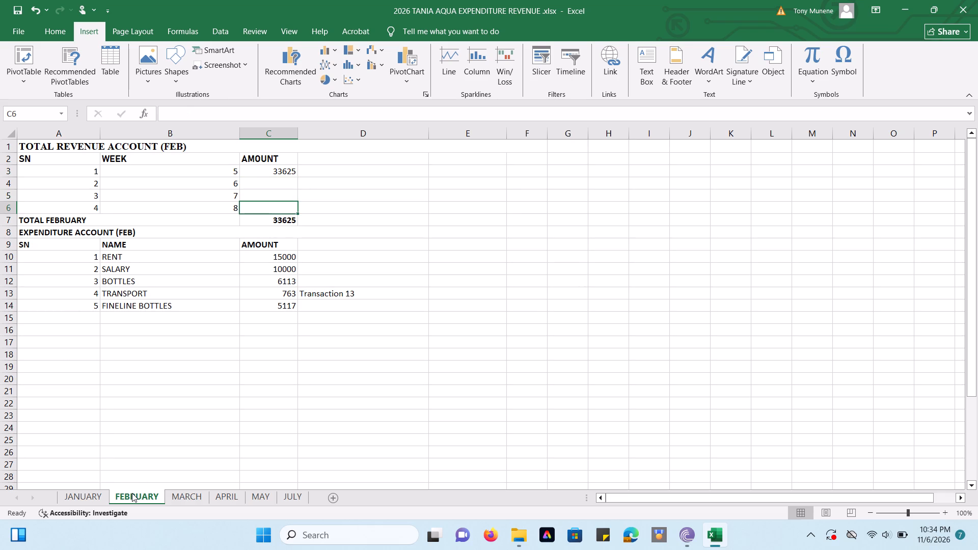
key("Up")
key("Up")
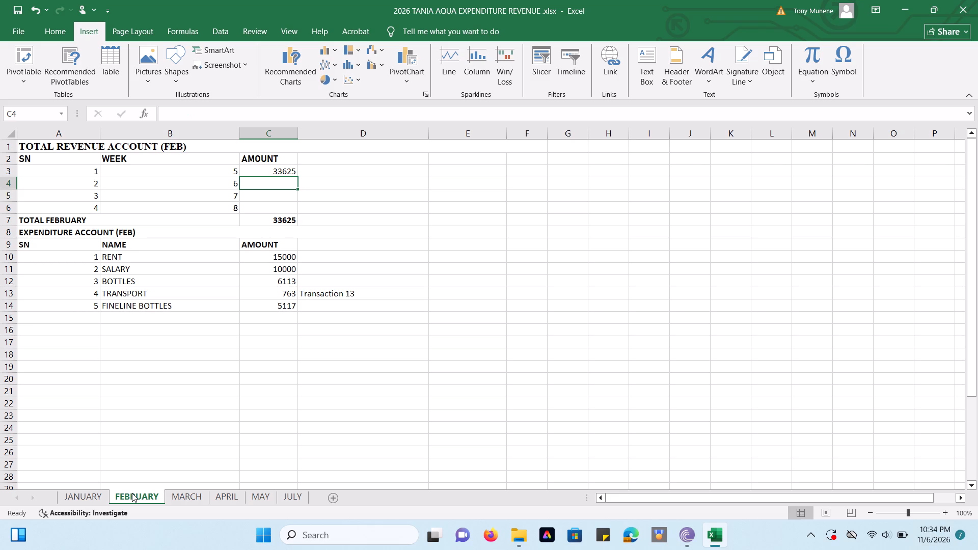
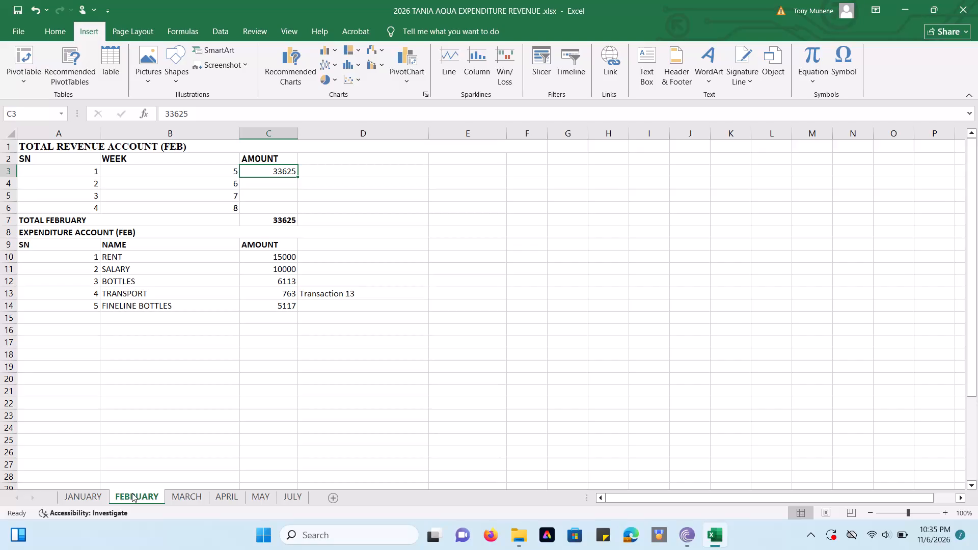
Set the week 5 revenue amount in cell C3 of the February revenue table to 31455.
type("31")
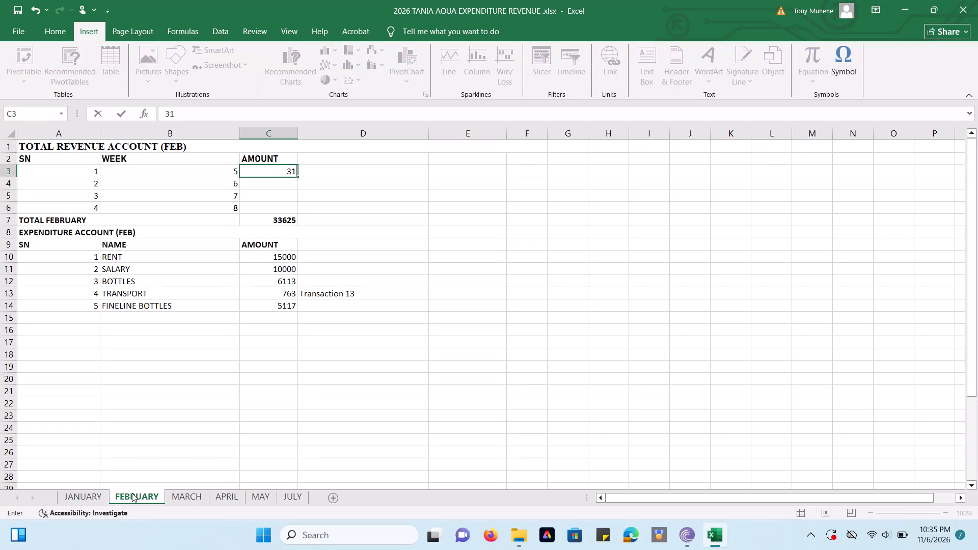
type("455")
key("Down")
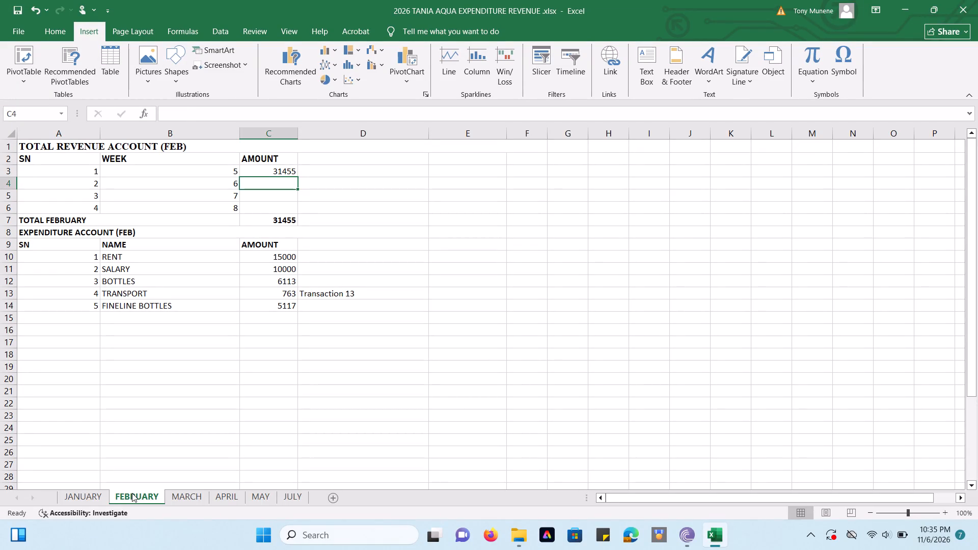
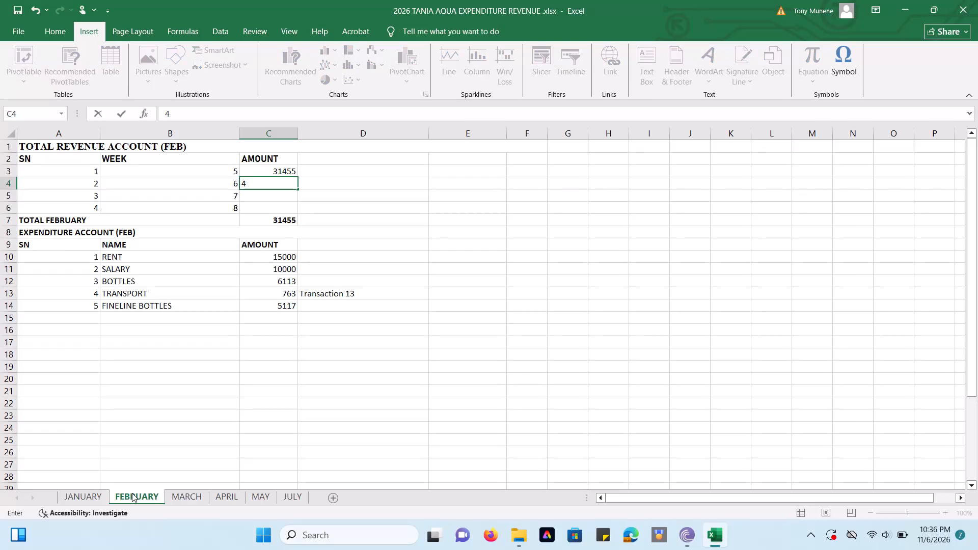
Set the week 6 revenue amount in cell C4 of the February revenue table to 40715.
key("0")
type("71")
key("5")
key("Down")
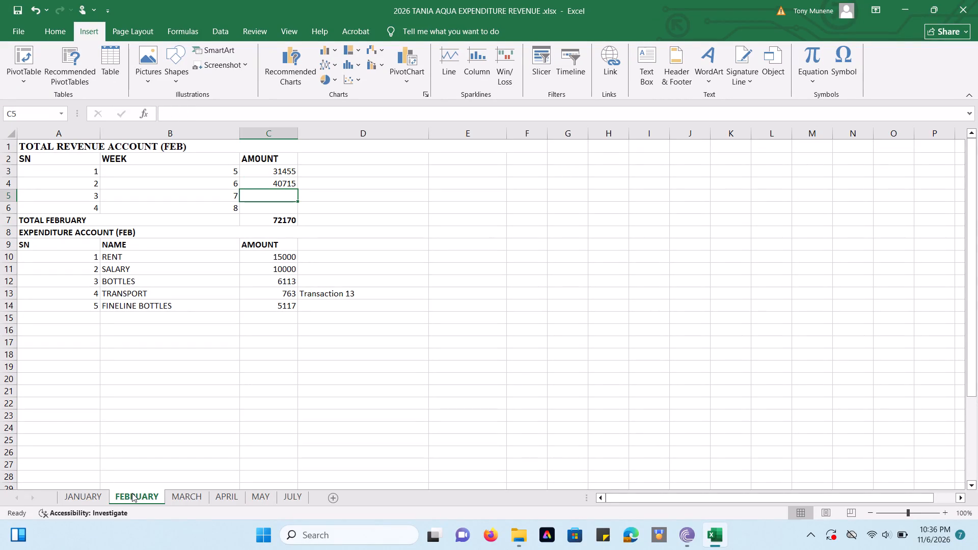
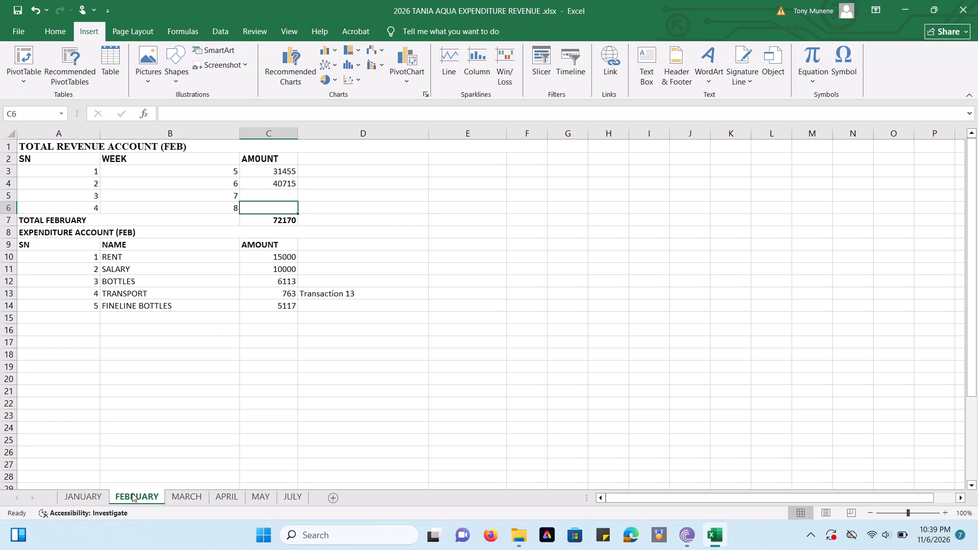
Set the week 6 revenue amount in cell C4 of the February revenue table to 37205.
key("Up")
key("Up")
key("3")
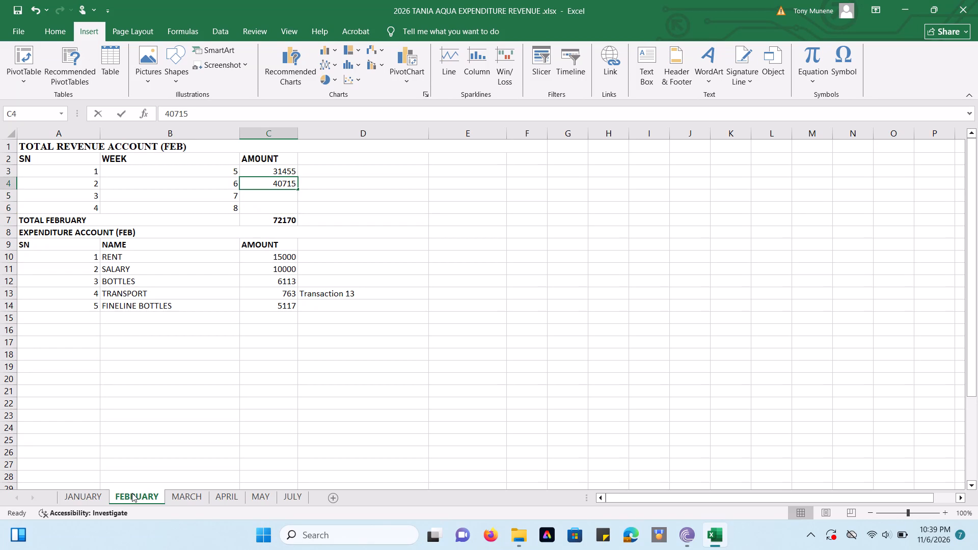
type("72")
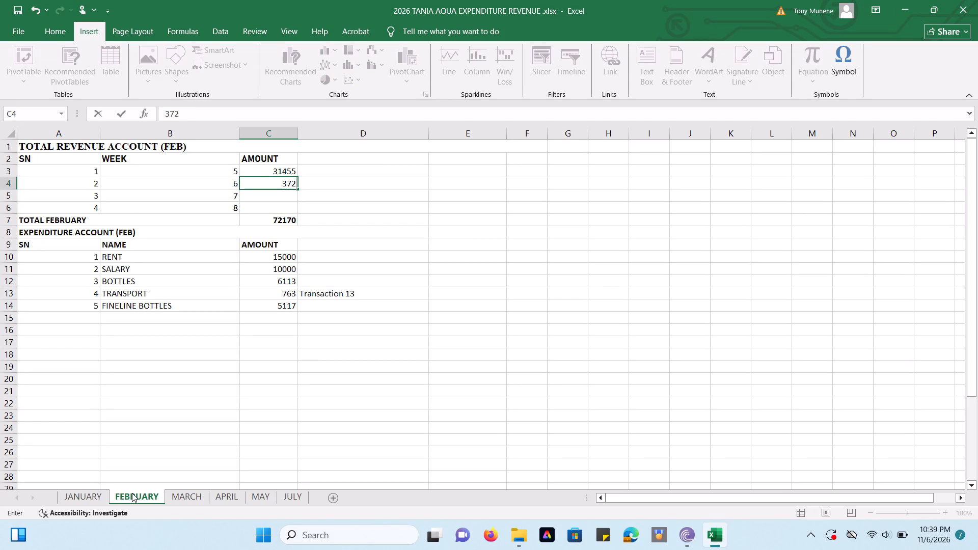
type("05")
key("Down")
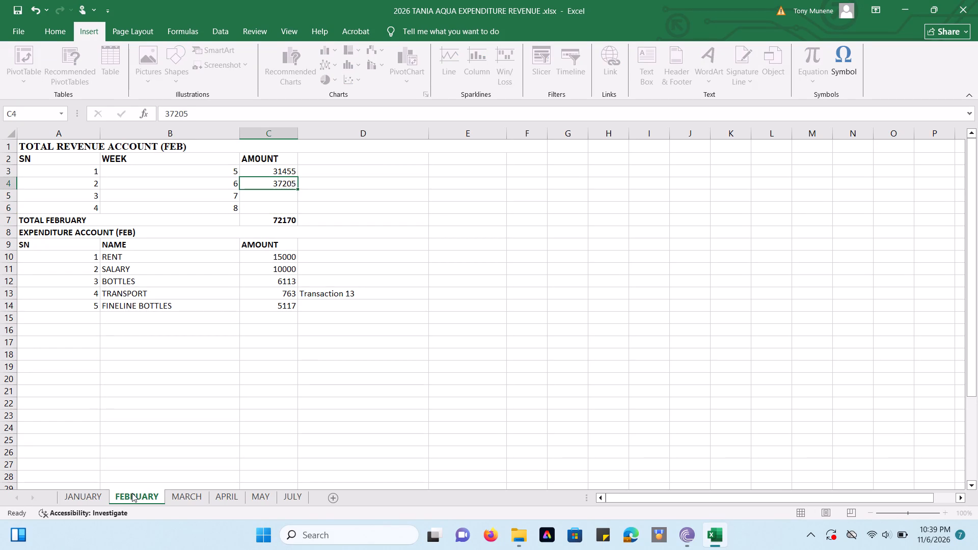
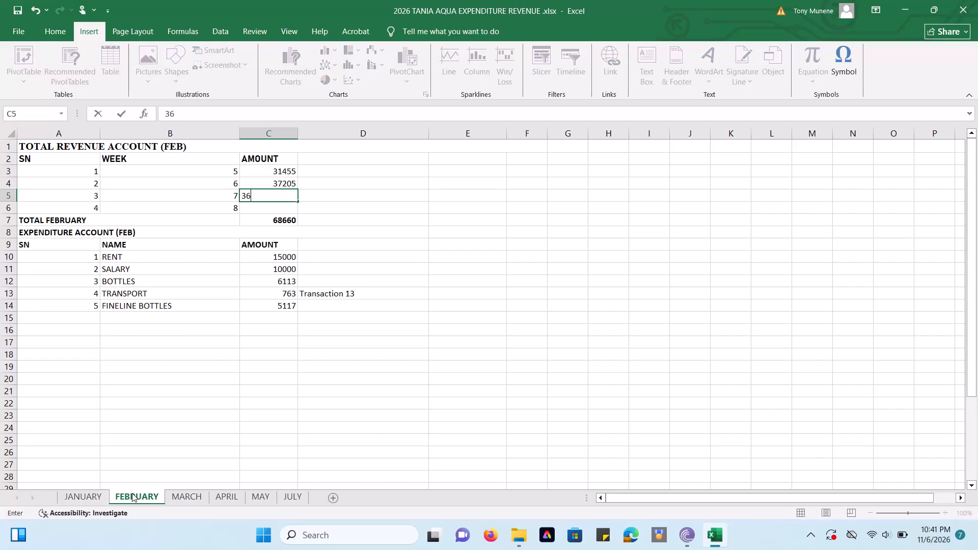
Set the week 7 revenue amount in cell C5 of the February revenue table to 36285.
key("2")
type("85")
key("Down")
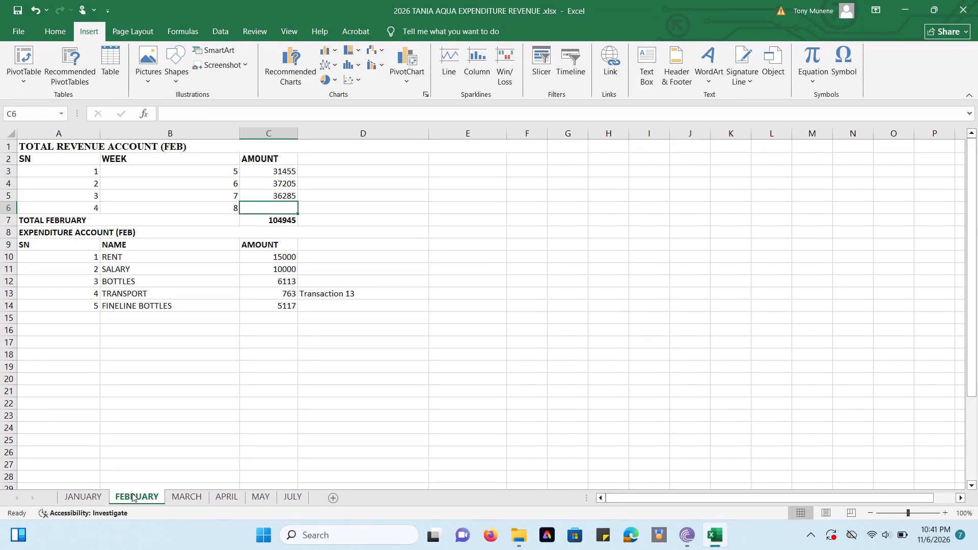
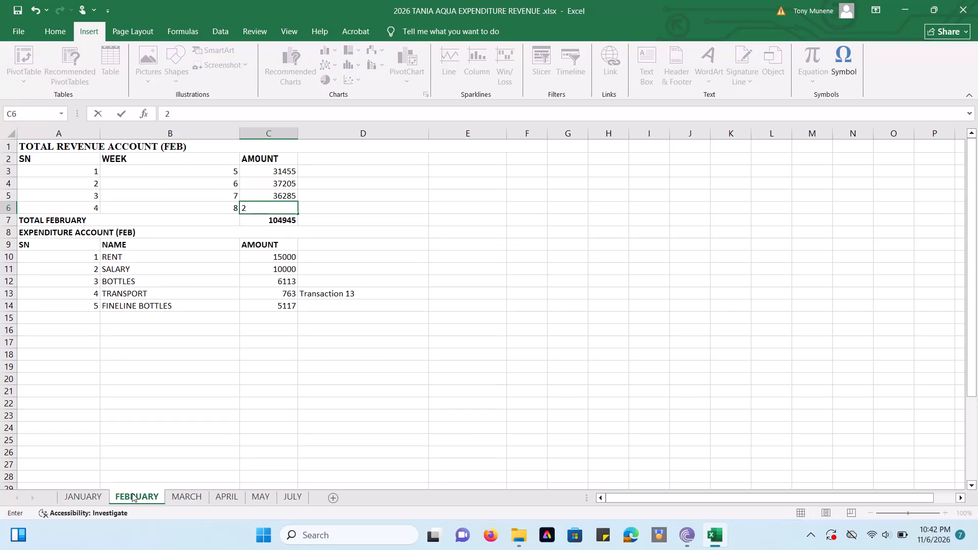
Set the week 8 revenue amount in cell C6 of the February revenue table to 27875.
type("75")
key("Down")
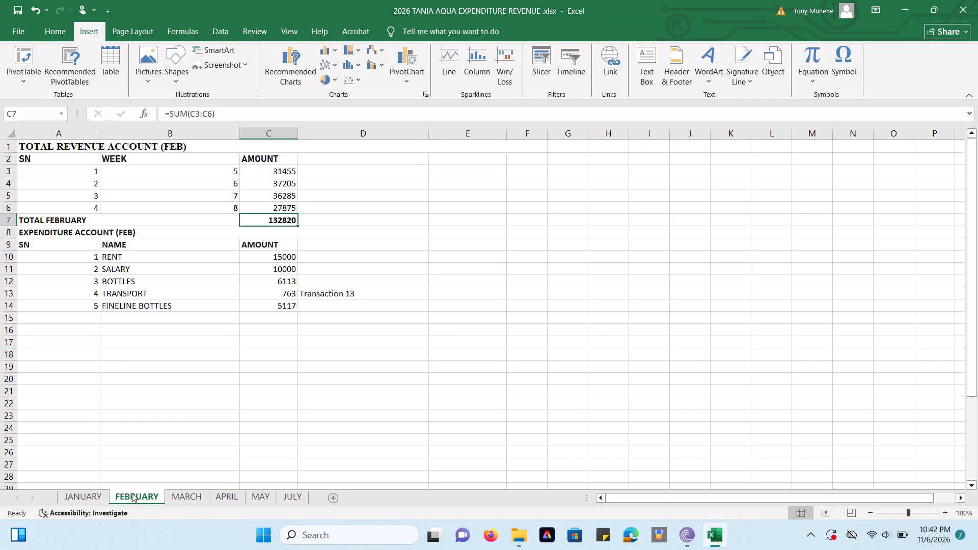
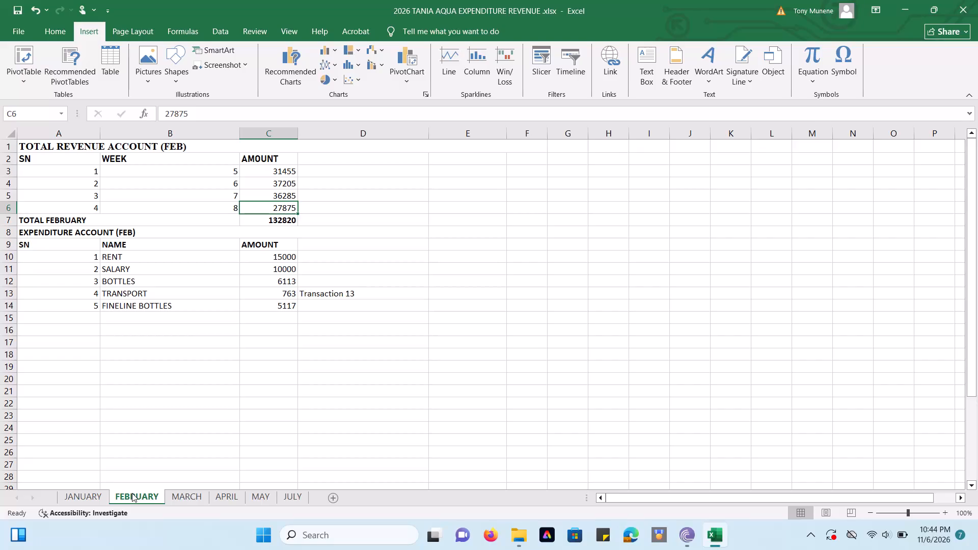
Set the week 8 revenue amount in cell C6 of the February revenue table to 26105.
type("261")
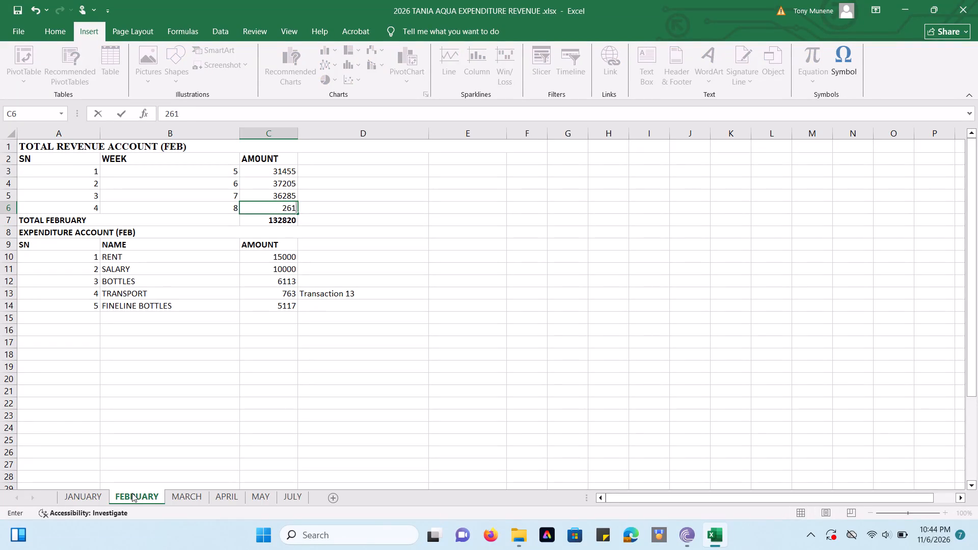
type("05")
key("Down")
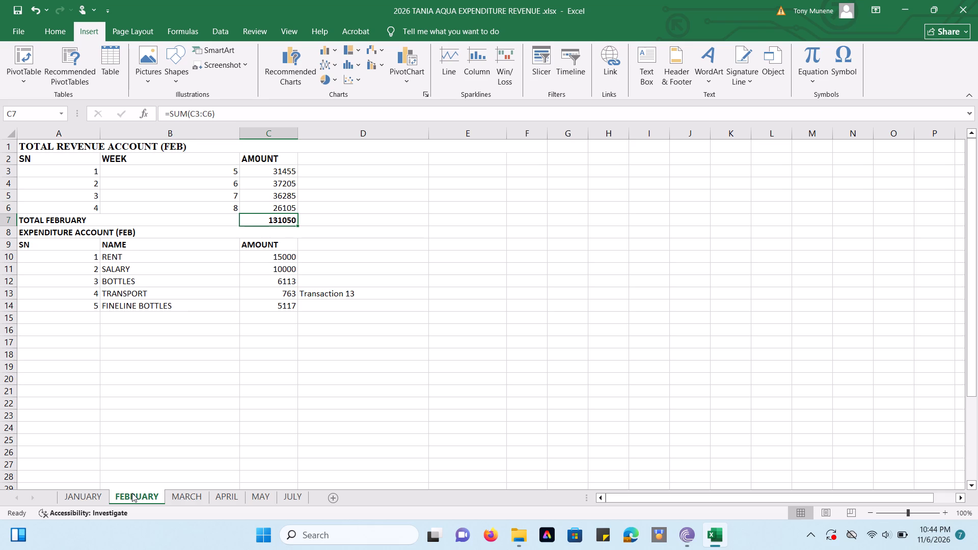
On the MARCH sheet, replace the revenue table's week numbers in cells B3 to B6 with 9, 10, 11 and 12.
left_click(92, 492)
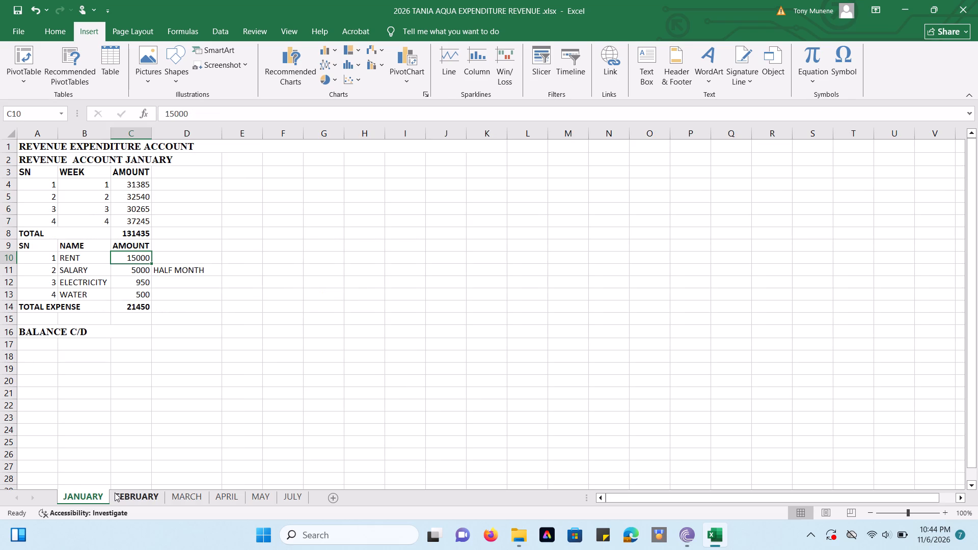
left_click(132, 494)
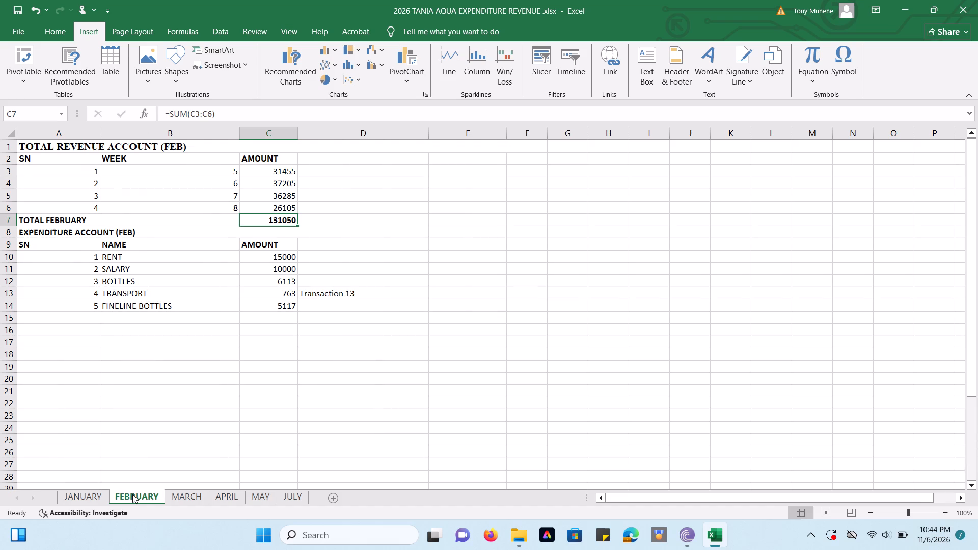
left_click(178, 491)
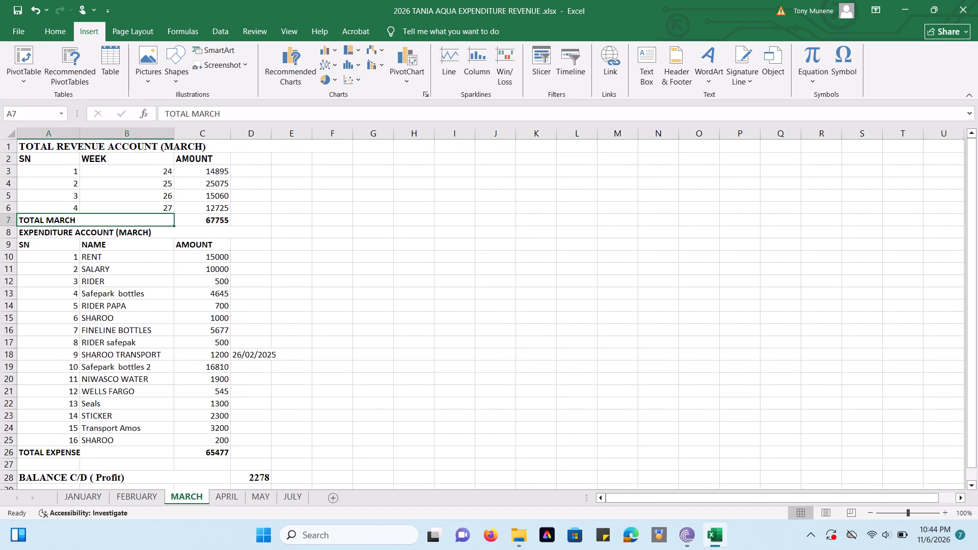
left_click(136, 500)
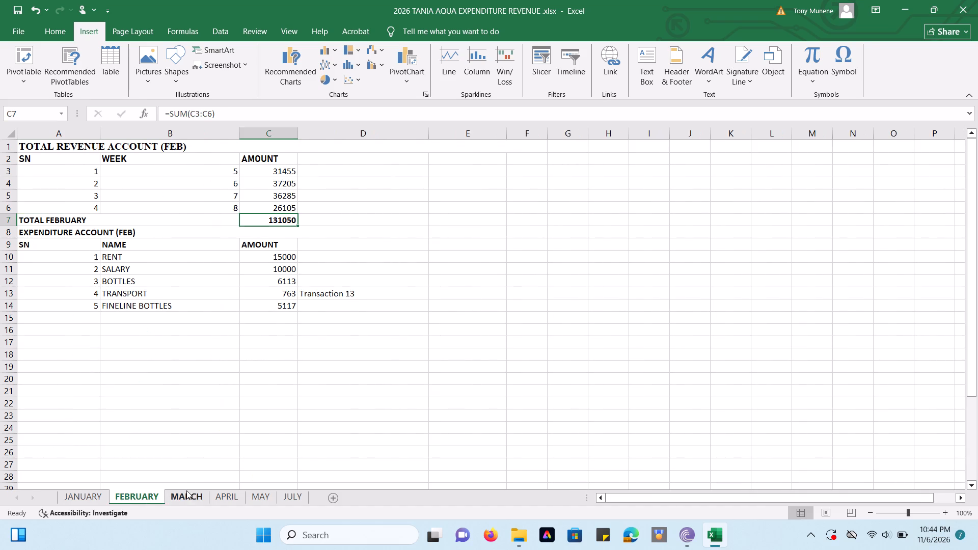
left_click(186, 490)
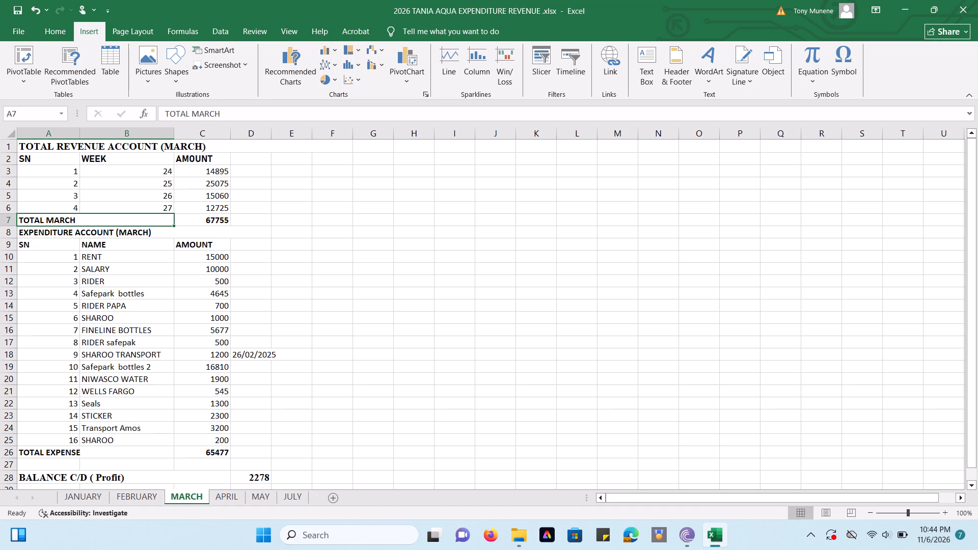
left_click(169, 171)
key("9")
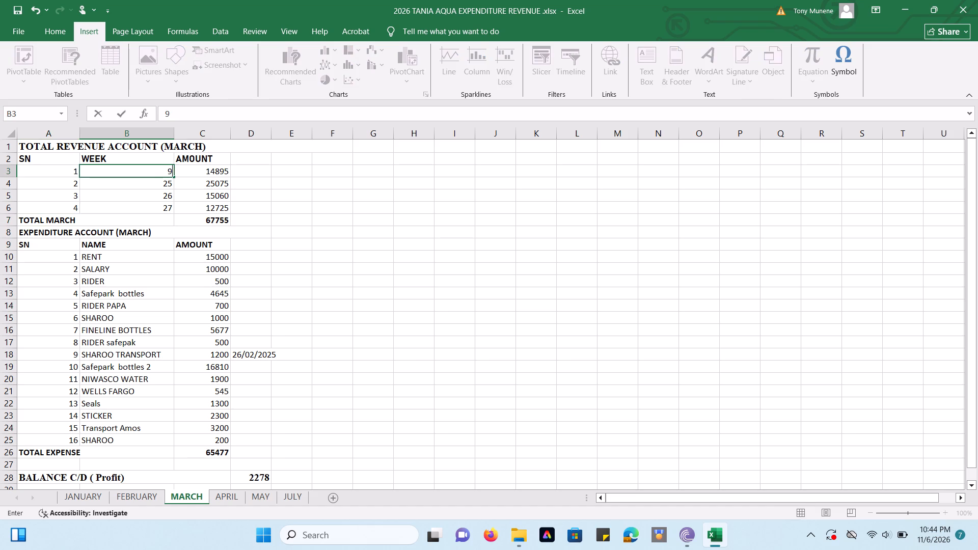
key("Down")
key("1")
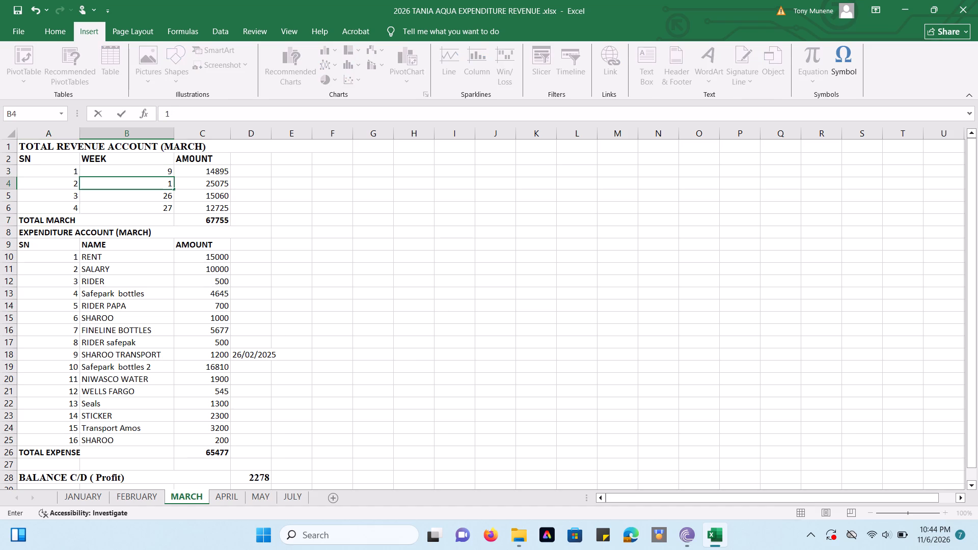
key("0")
key("Down")
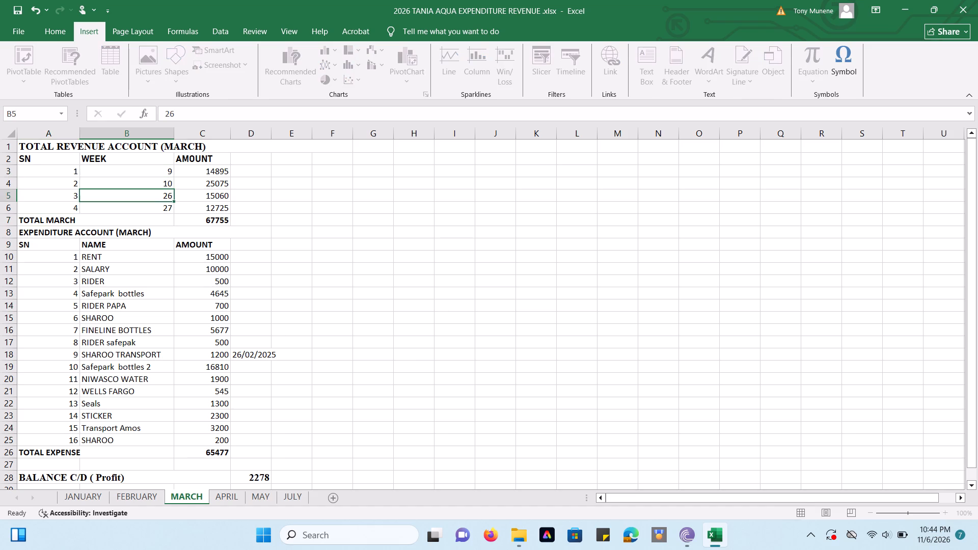
type("11")
key("Down")
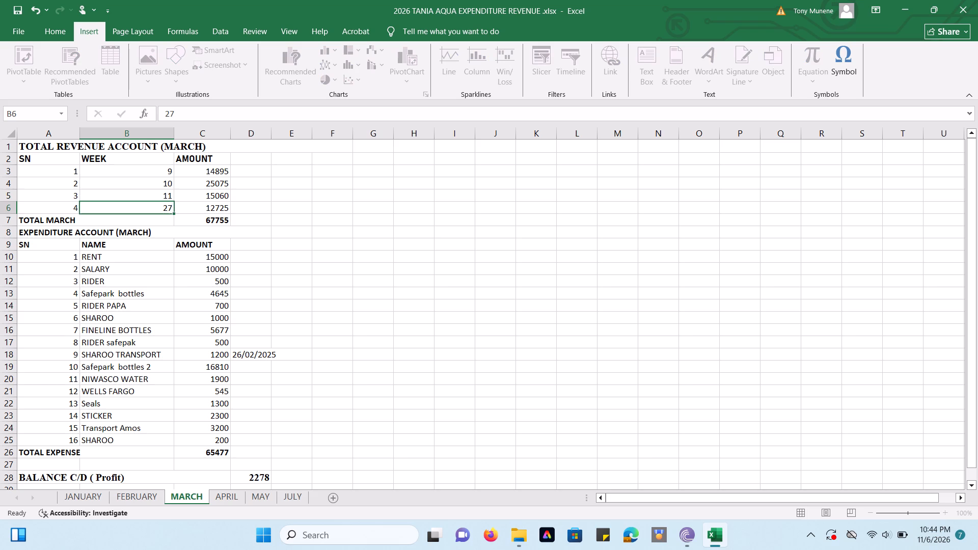
type("12")
key("Right")
Select the week 9 revenue amount in cell C3 of the March revenue table.
key("Up")
key("Up")
key("Up")
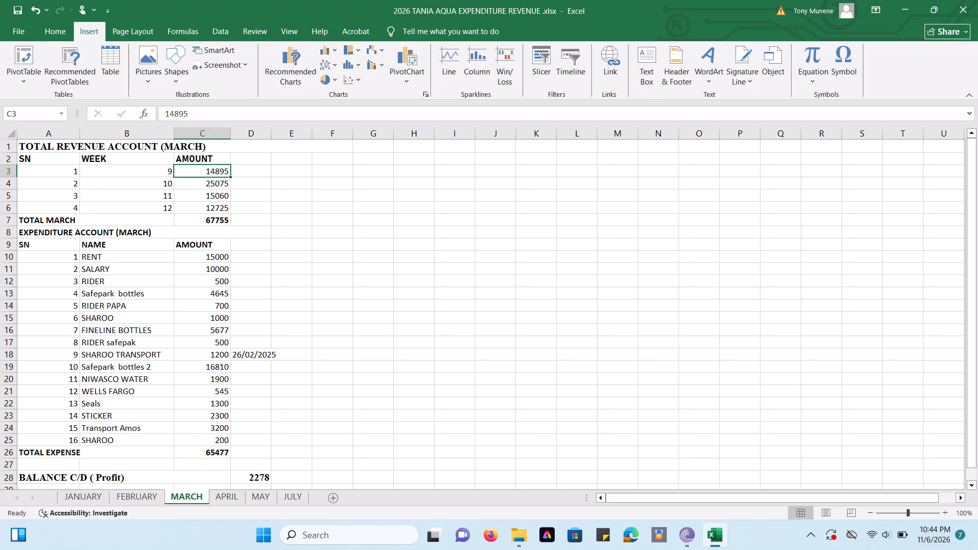
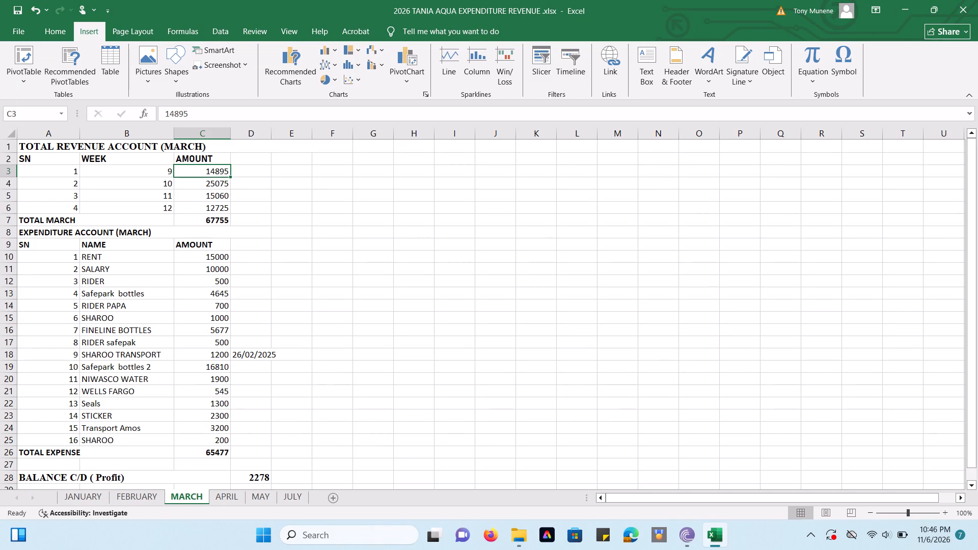
Set the week 9 revenue amount in cell C3 of the March revenue table to 44075.
type("44")
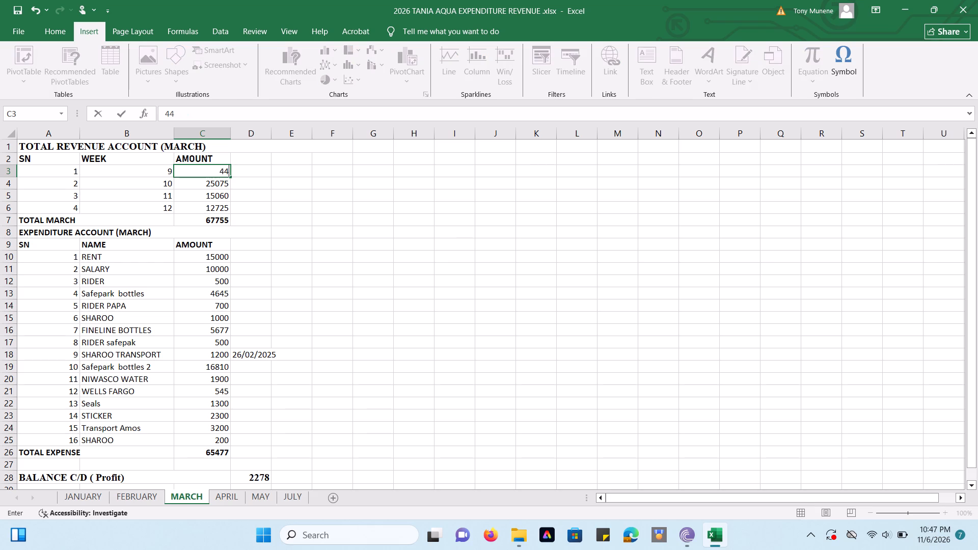
type("075")
key("Down")
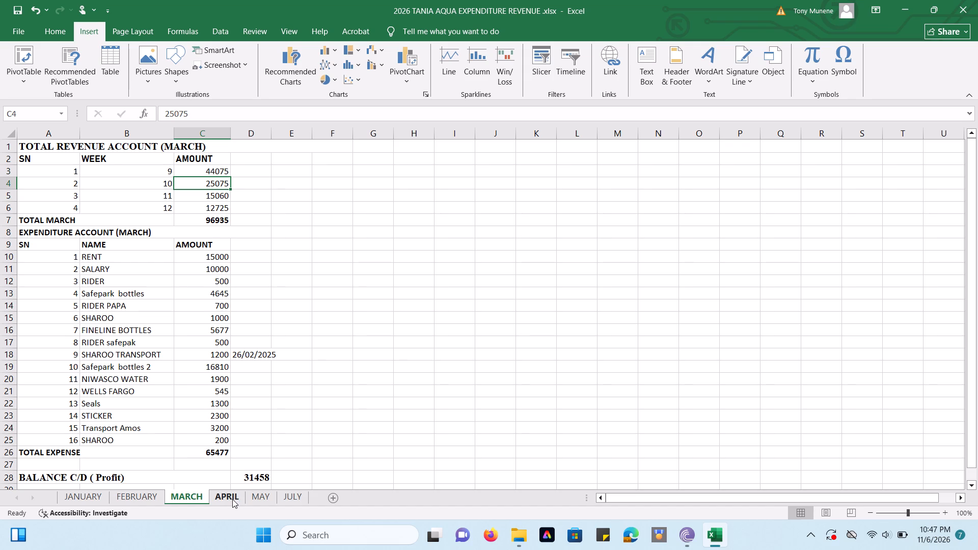
Clear the week 10 revenue amount in cell C4 of the March revenue table.
key("Delete")
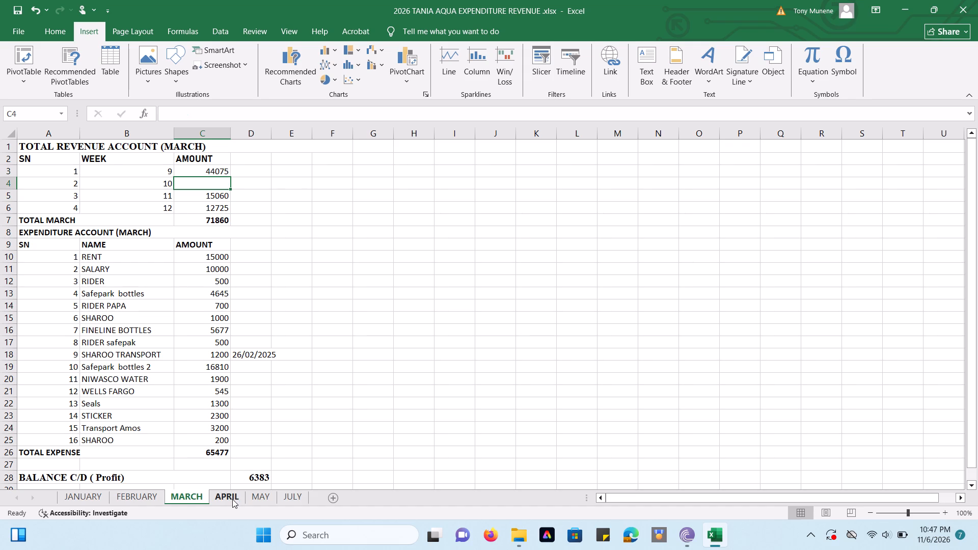
Switch to the APRIL sheet.
left_click(228, 502)
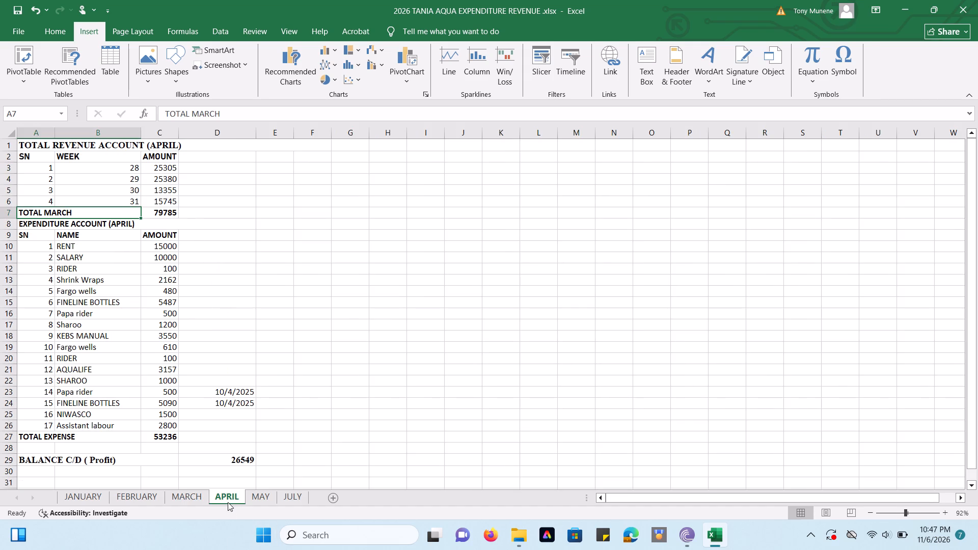
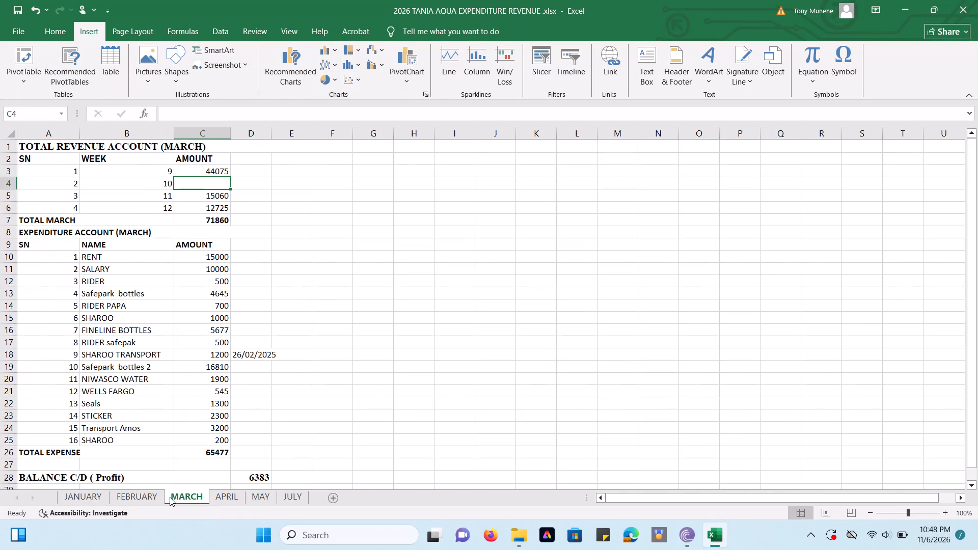
Set the week 10 revenue amount in cell C4 of the March revenue table to 25615.
type("25")
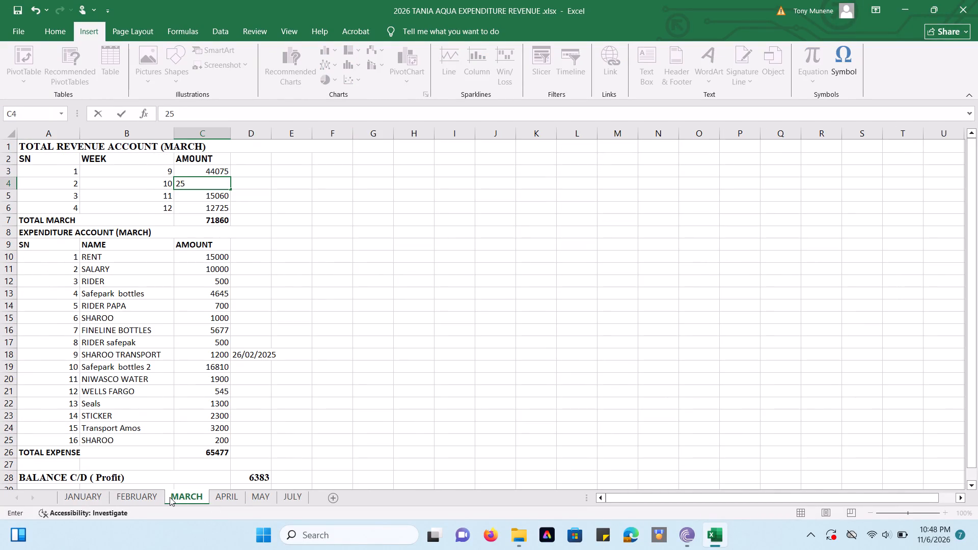
type("61")
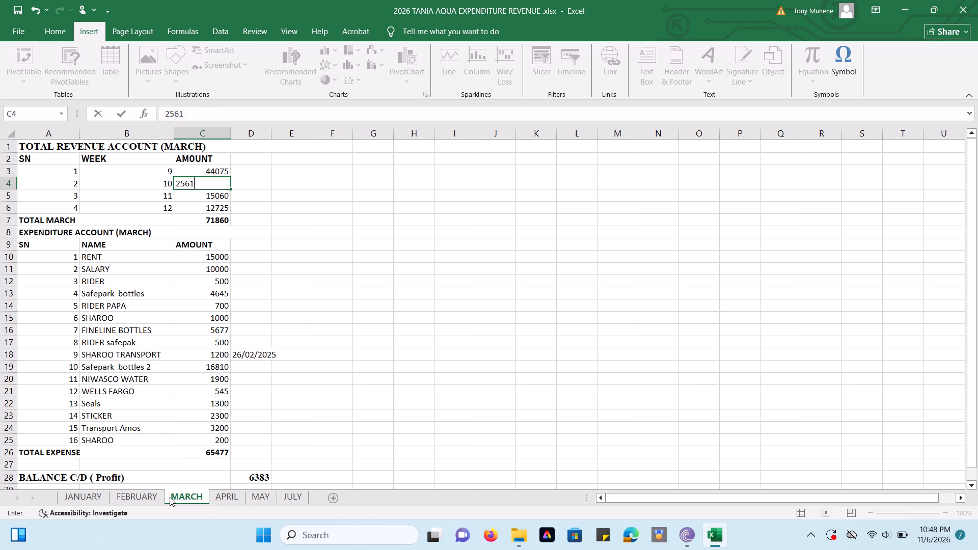
key("5")
key("Down")
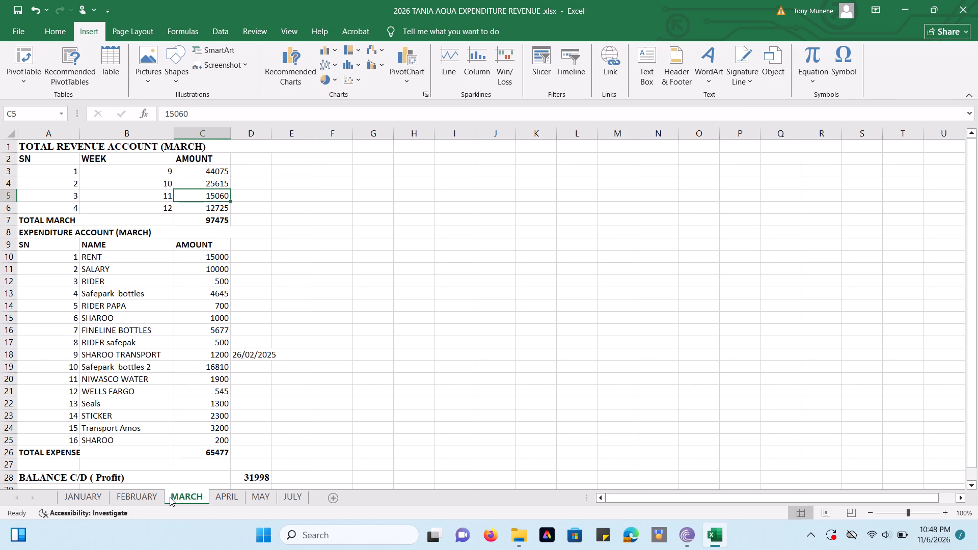
Clear the week 11 and week 12 revenue amounts in cells C5 and C6 of the March revenue table.
key("Delete")
key("Down")
key("Delete")
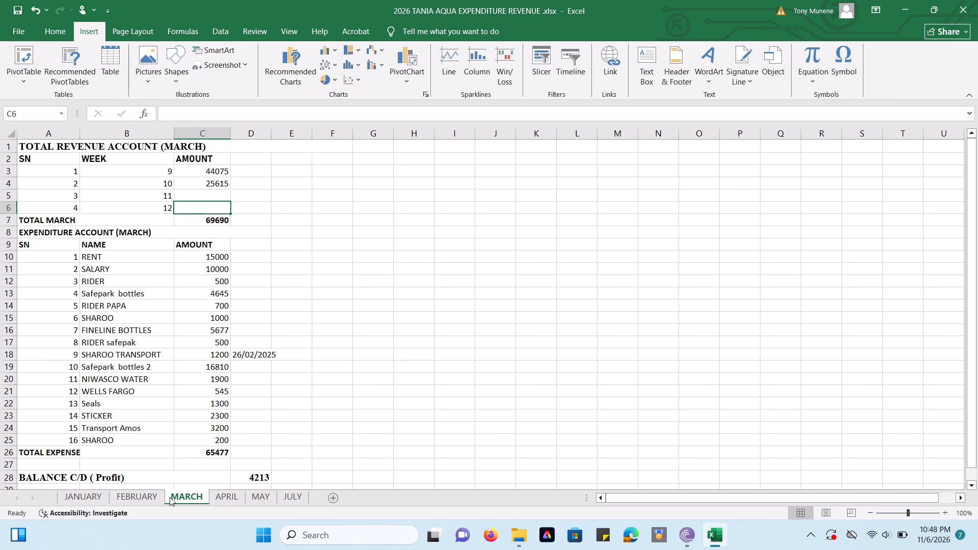
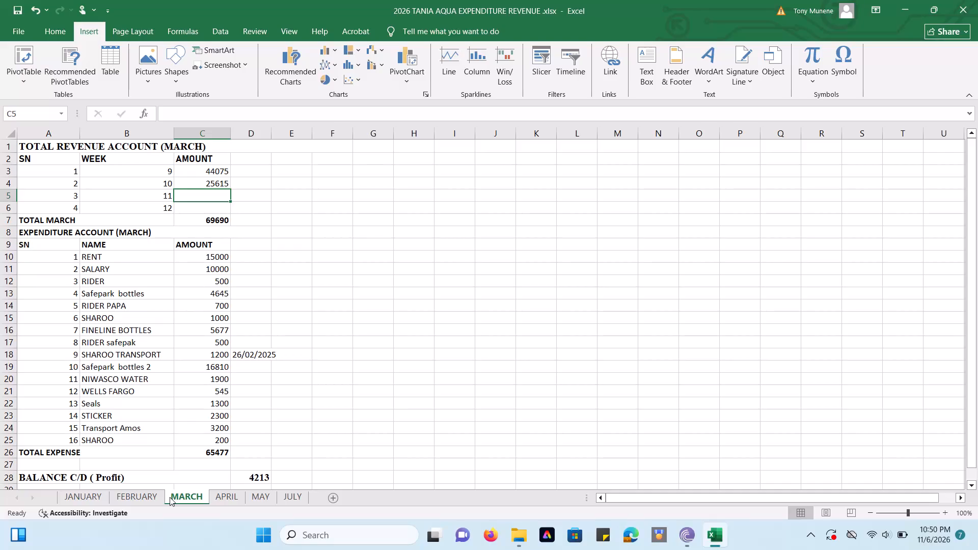
Enter 36125 as the week 11 revenue amount in cell C5 of the March revenue table.
type("36")
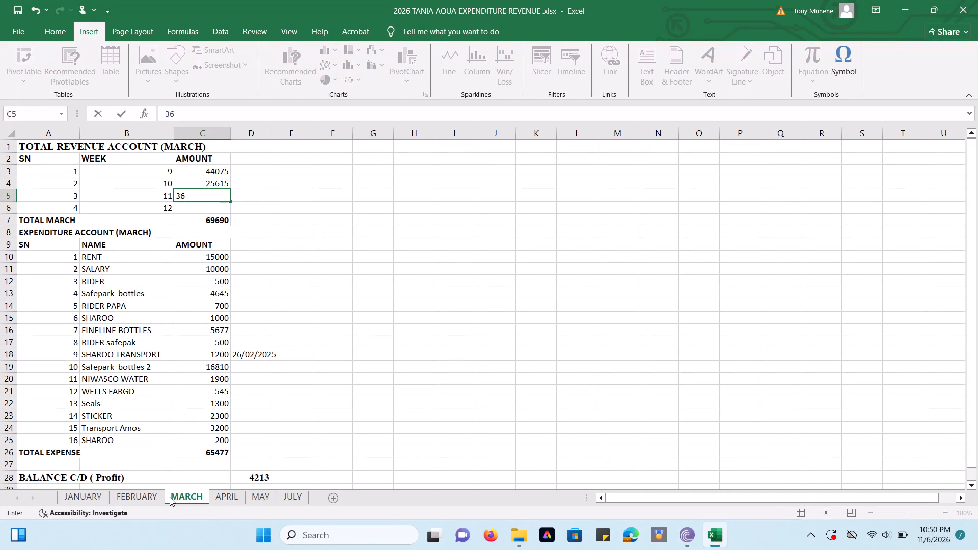
type("12")
key("5")
key("Down")
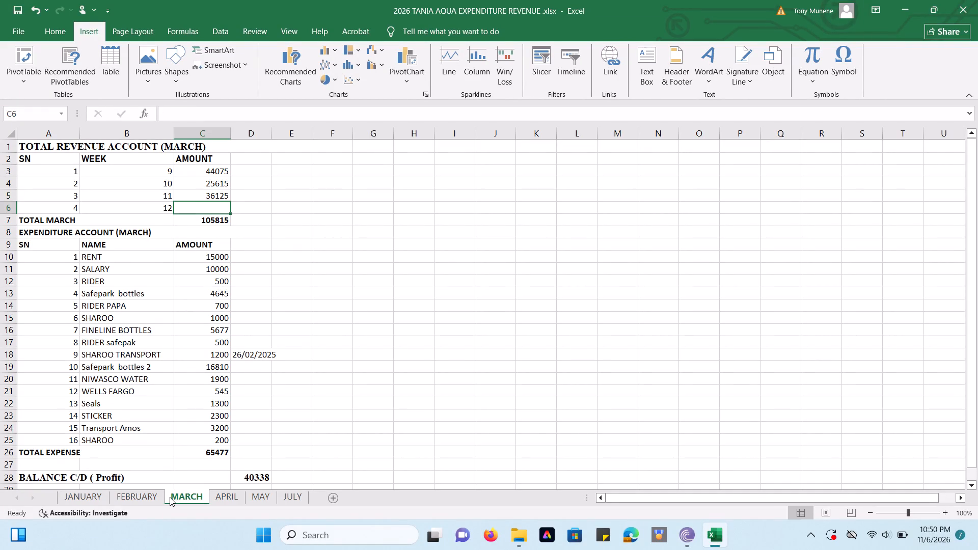
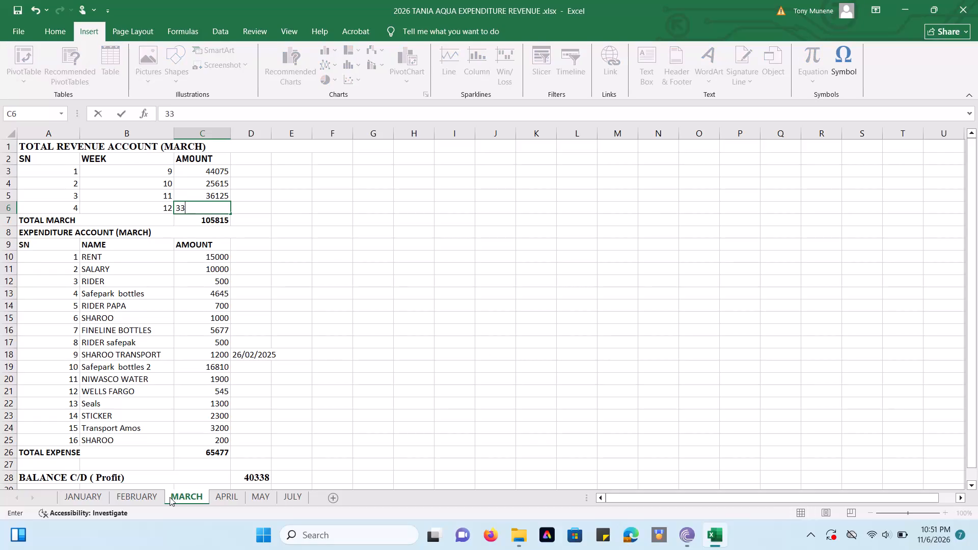
Enter 33145 as the week 12 revenue amount in cell C6 of the March revenue table.
type("45")
key("Down")
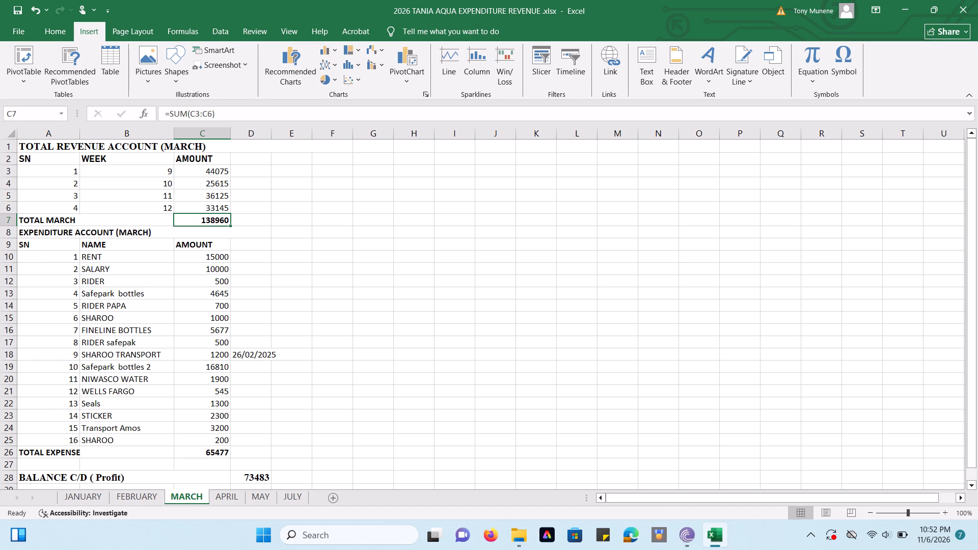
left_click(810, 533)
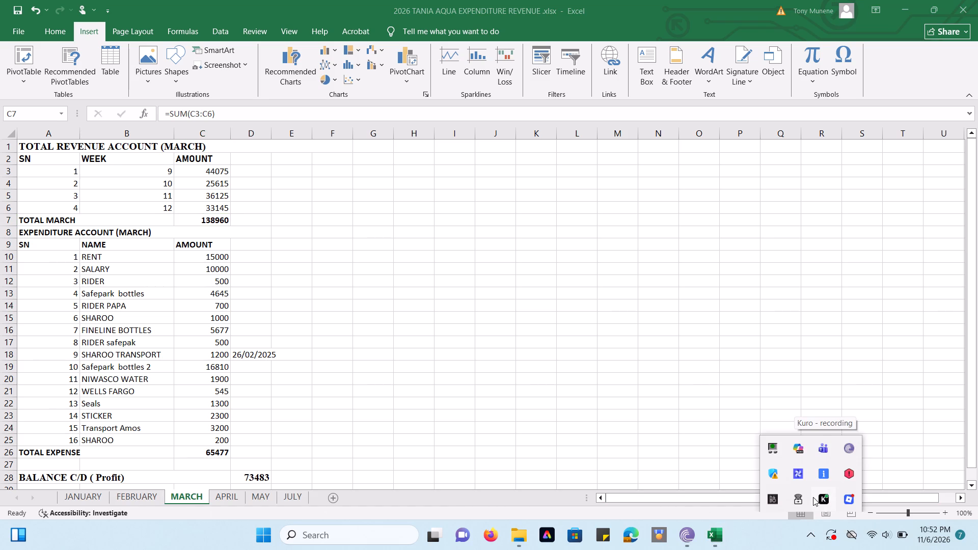
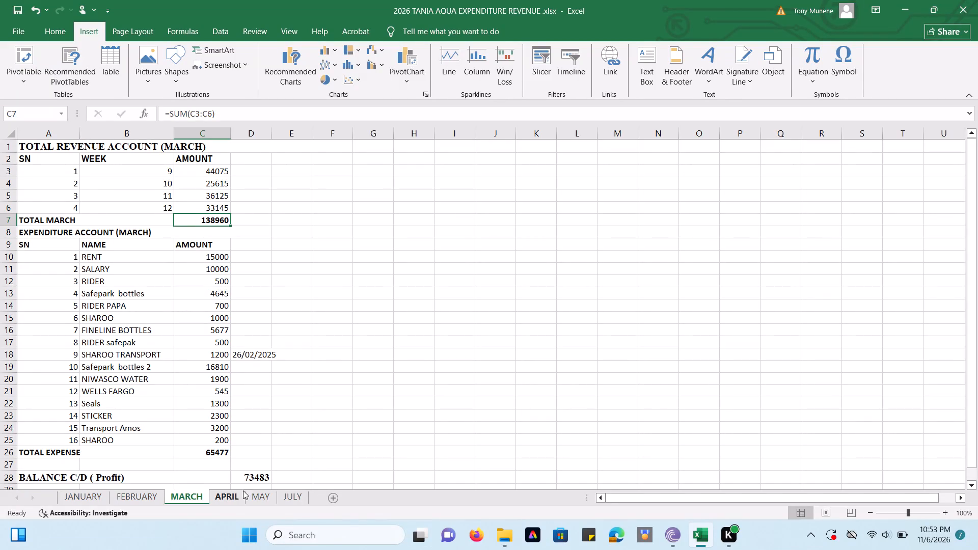
Replace the week numbers in cells B3 to B6 of the April revenue table with 13, 14, 15 and 16.
left_click(231, 496)
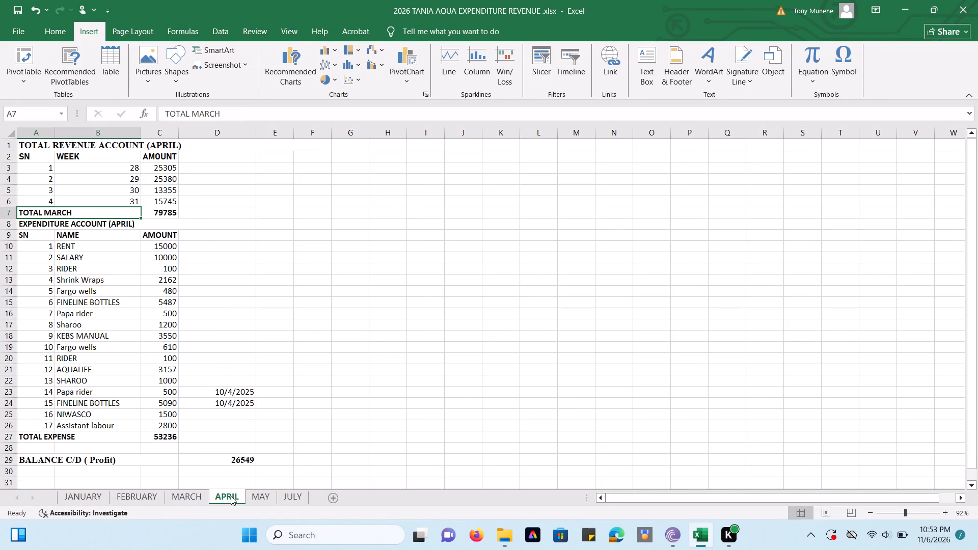
left_click(199, 496)
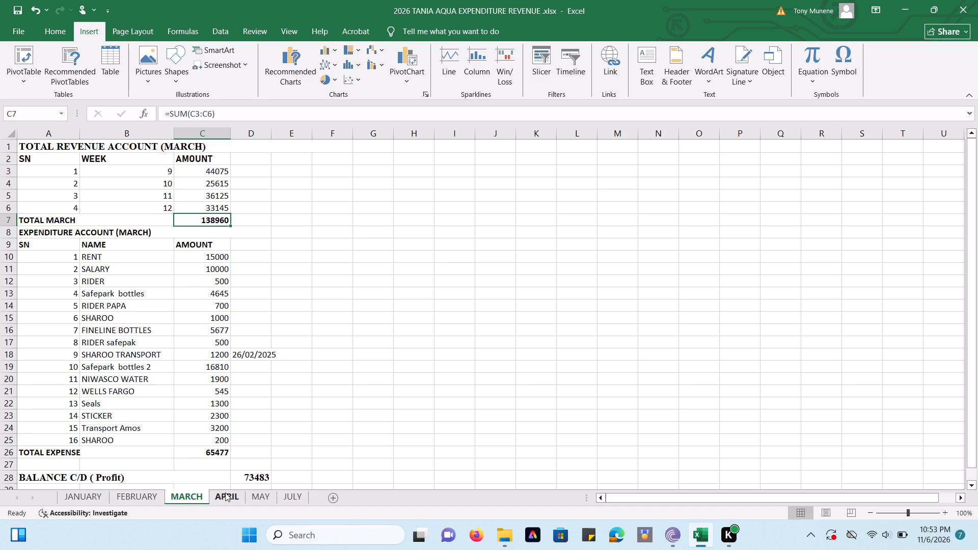
left_click(225, 492)
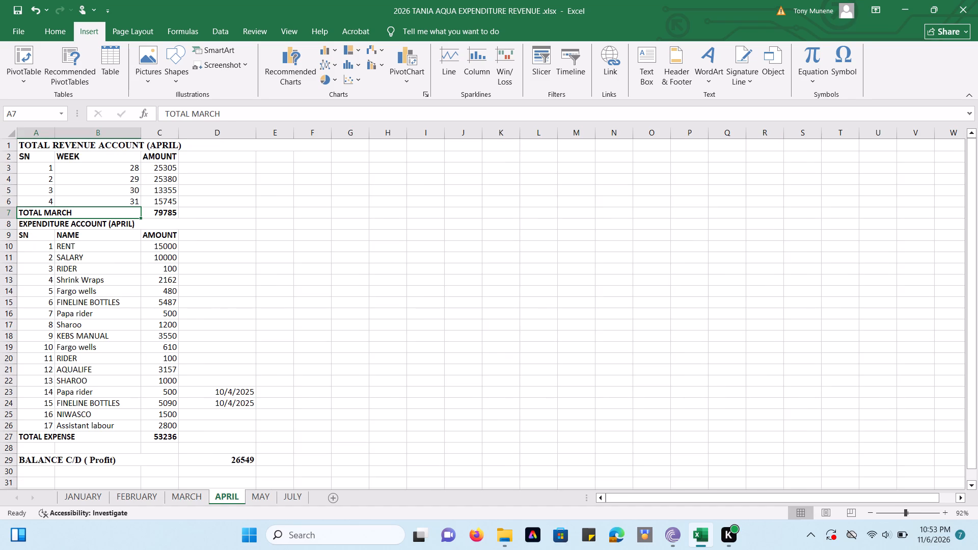
left_click(133, 172)
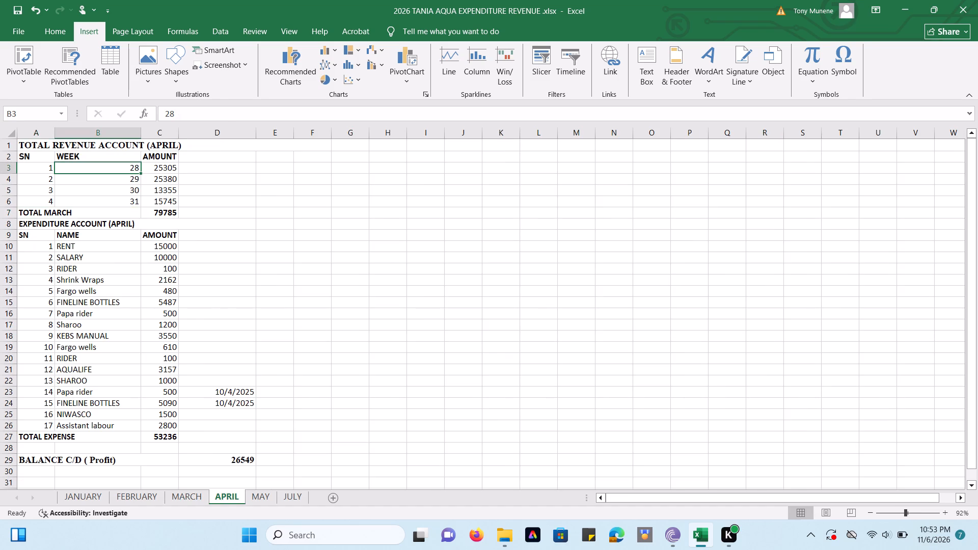
type("13")
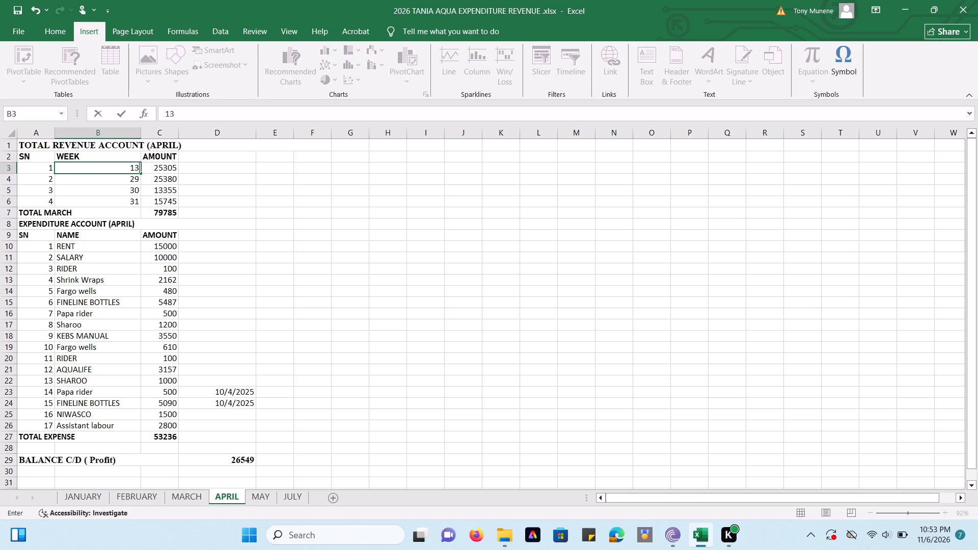
key("Down")
type("14")
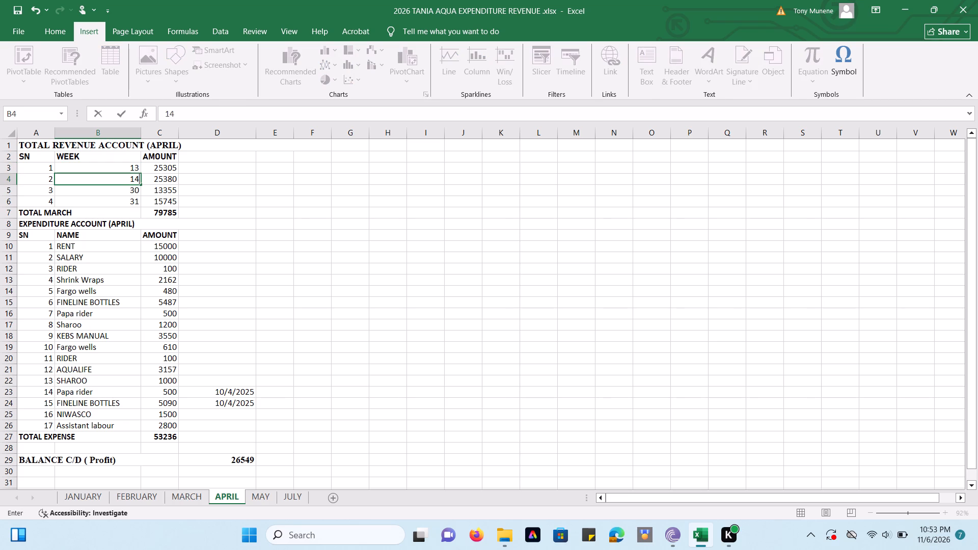
key("Down")
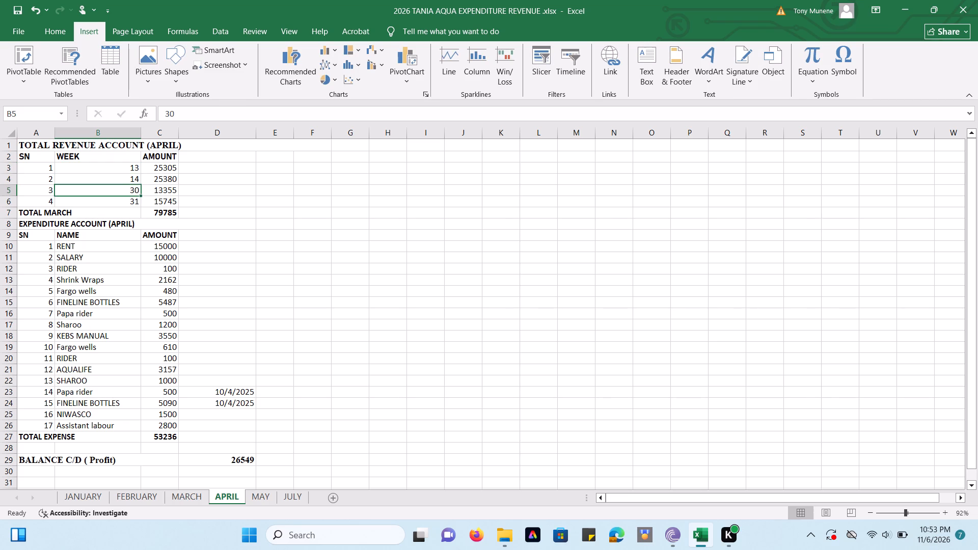
type("15")
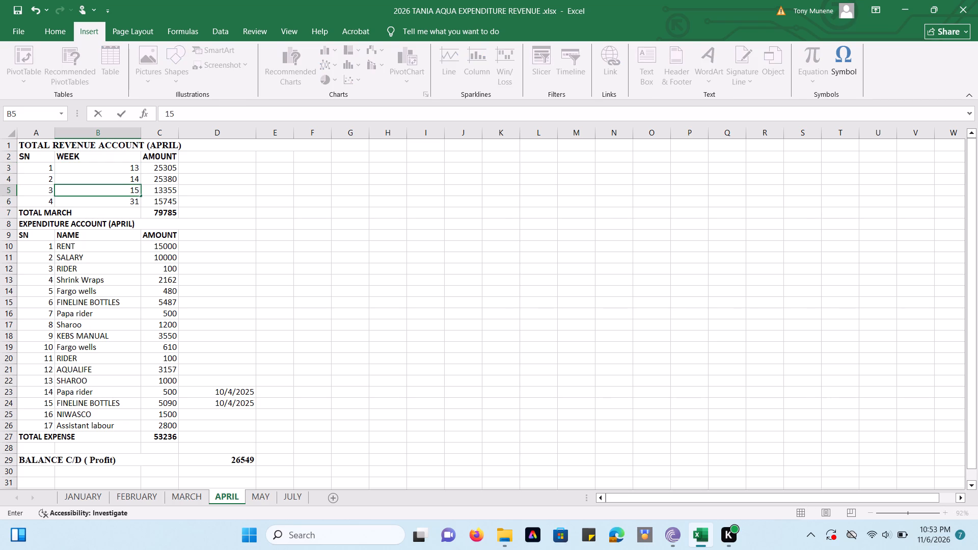
key("Down")
type("16")
Colour the four weekly revenue amounts in cells C3 to C6 of the April sheet red.
key("Up")
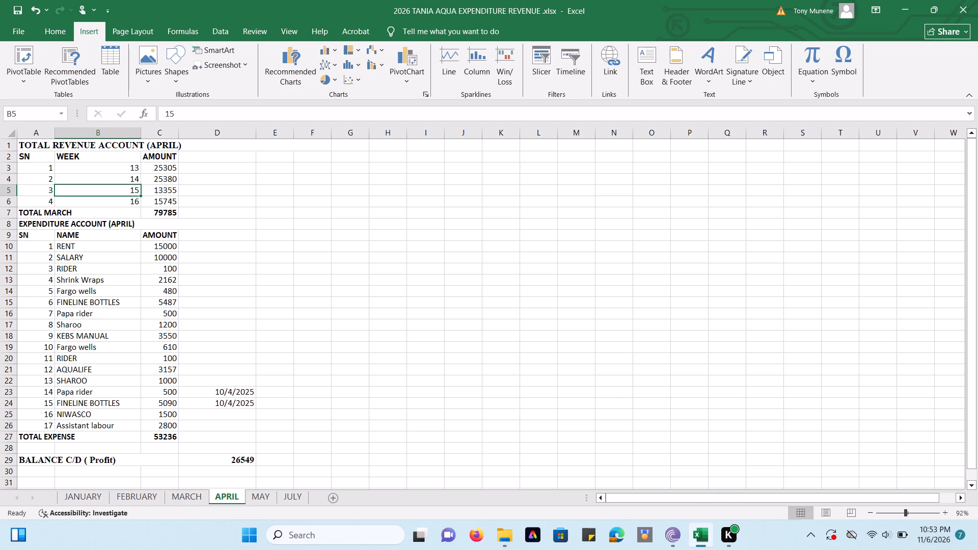
key("Up")
key("Up")
key("Right")
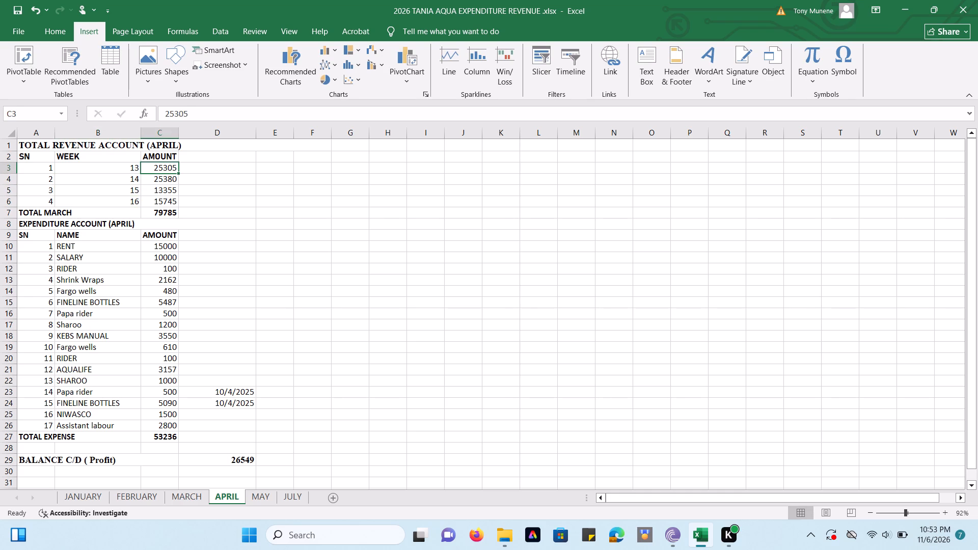
key("Down")
key("shift+Down")
key("shift+Down")
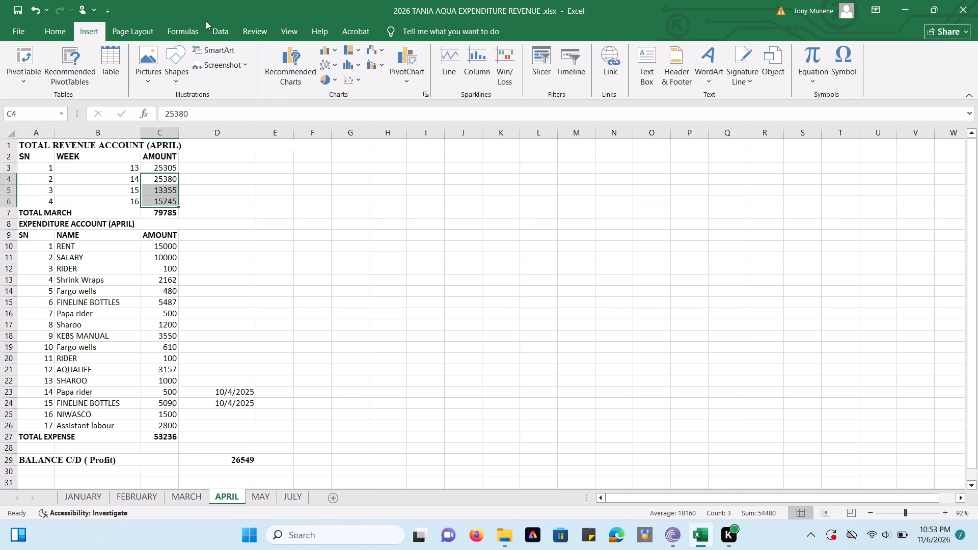
left_click(65, 35)
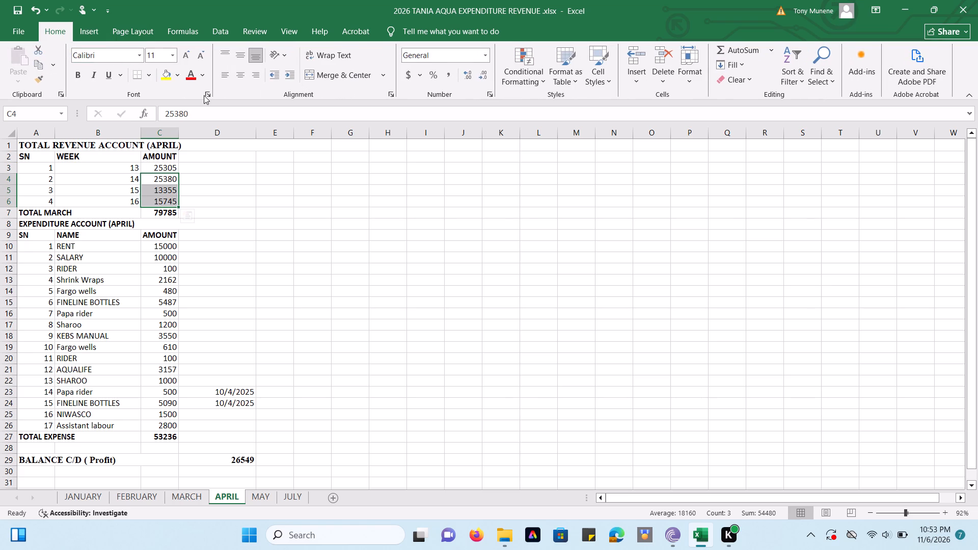
left_click(188, 75)
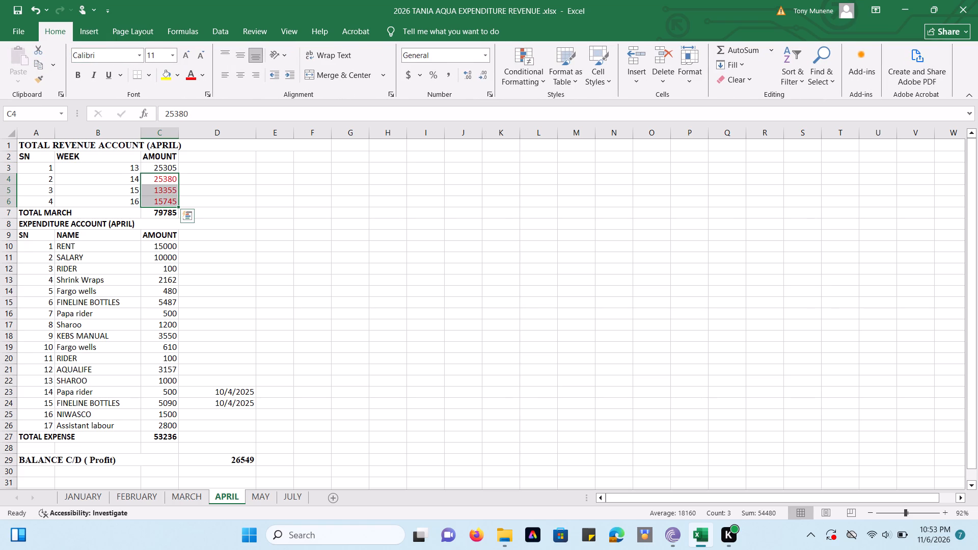
left_click(165, 168)
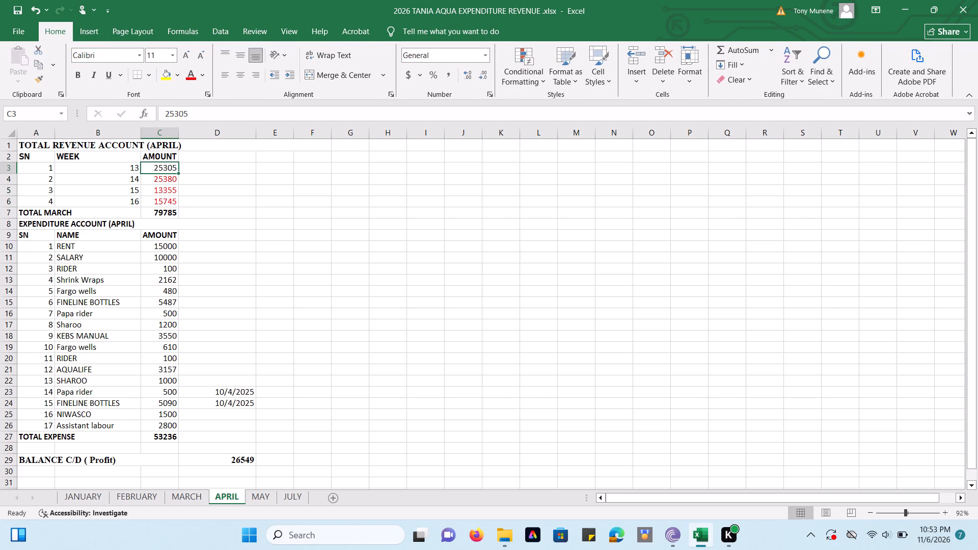
left_click(191, 78)
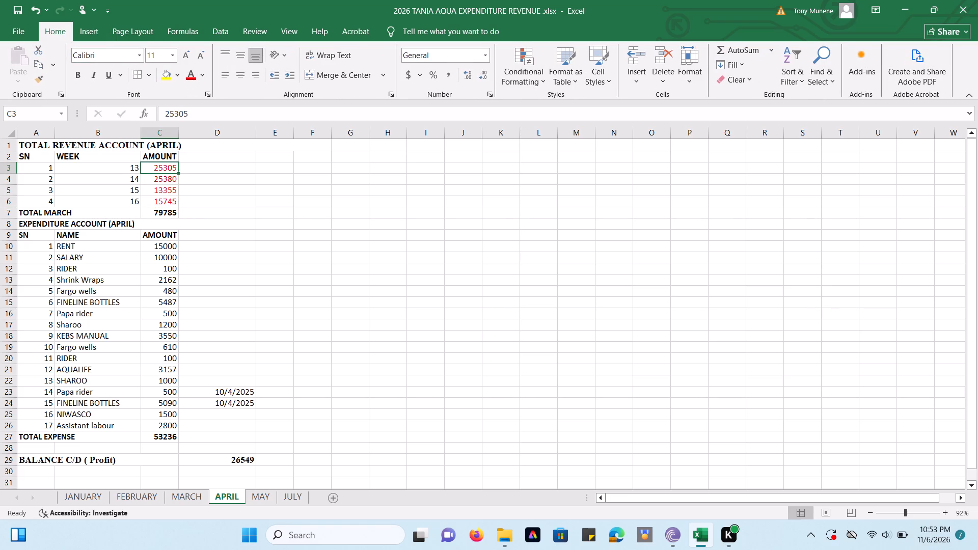
left_click(345, 265)
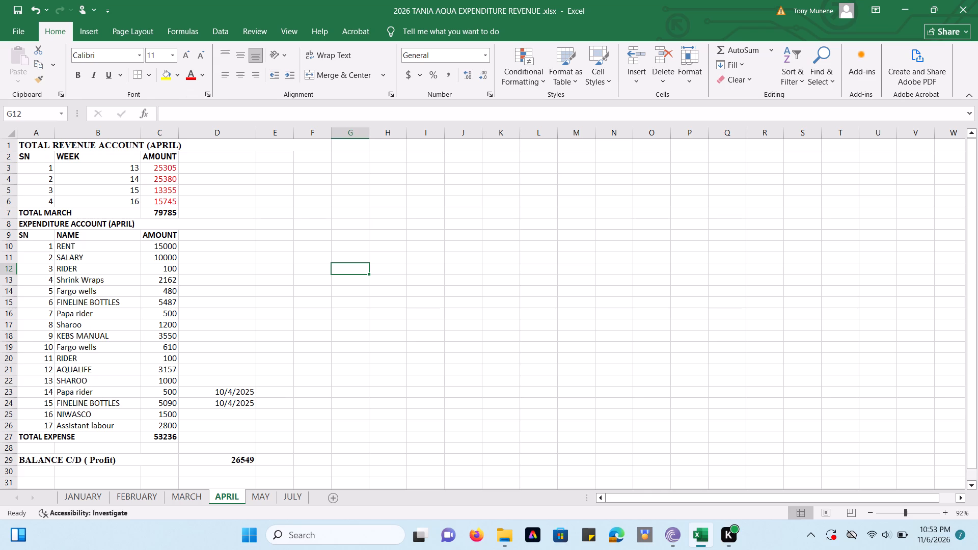
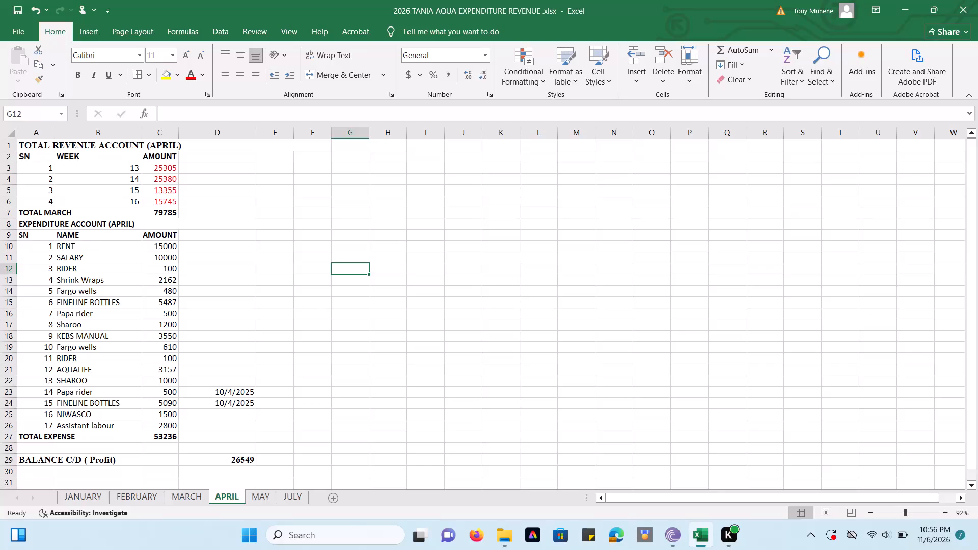
Delete the two 10/4/2025 dates beside the Papa rider and FINELINE BOTTLES expenses in cells D23 and D24 of the April sheet.
key("Down")
key("Up")
key("Down")
key("Down")
key("Down")
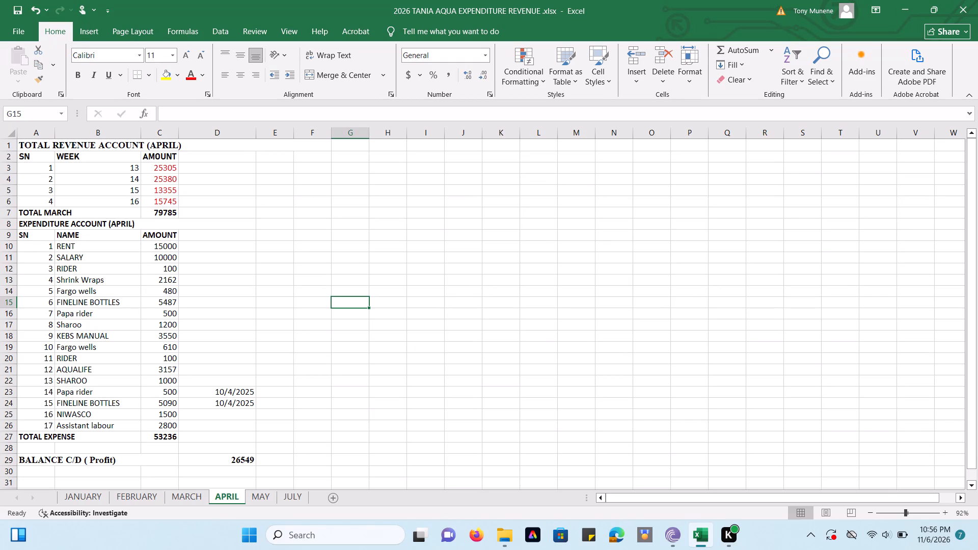
key("Left")
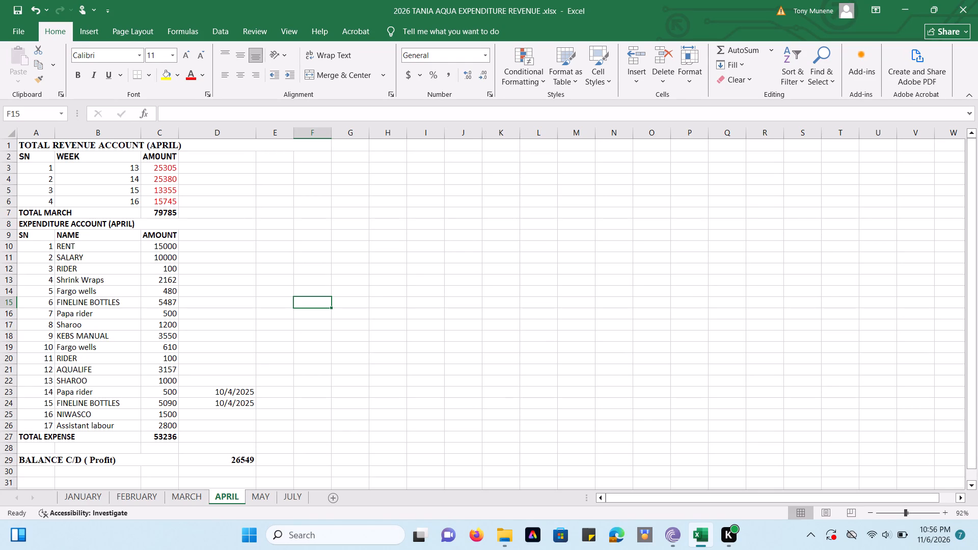
key("Down")
key("Left")
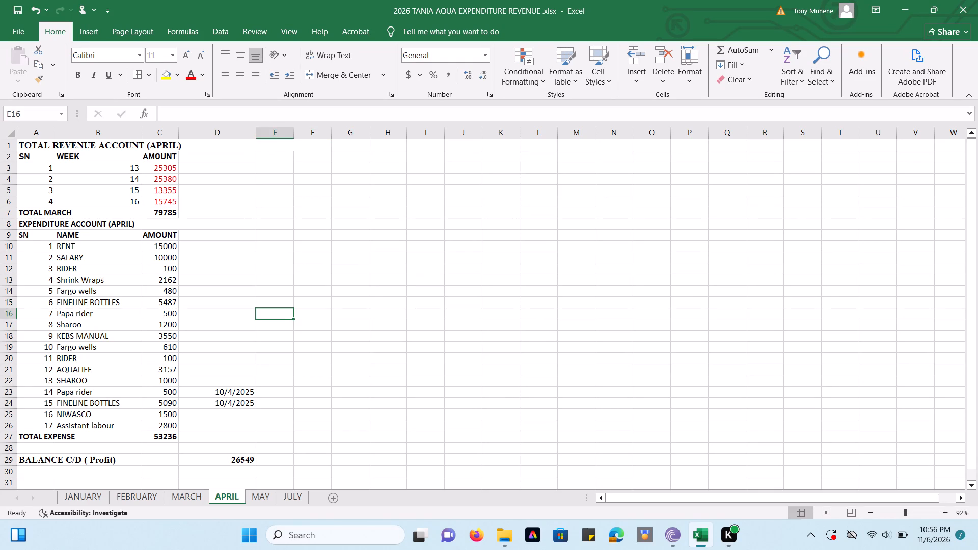
key("Down")
key("Left")
key("Left")
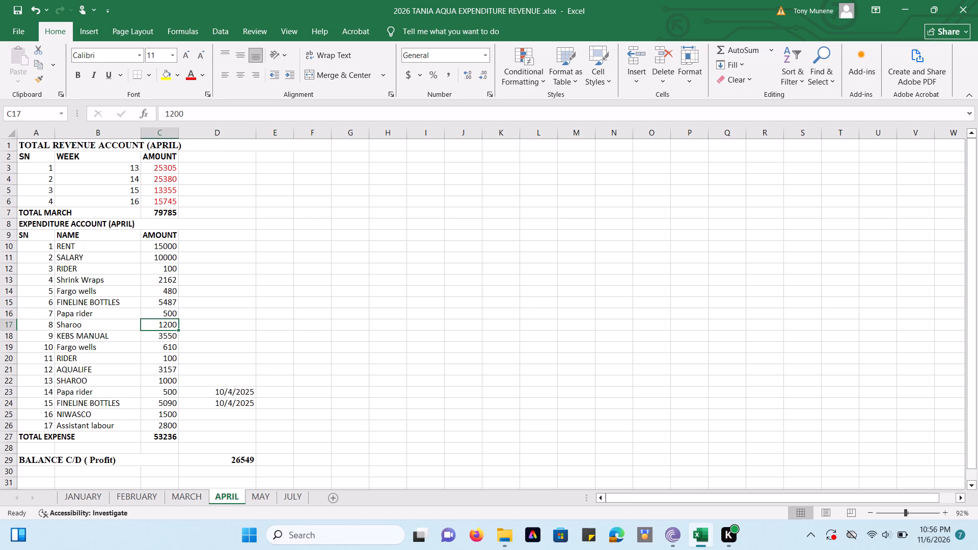
key("Right")
key("Right")
key("Left")
key("Down")
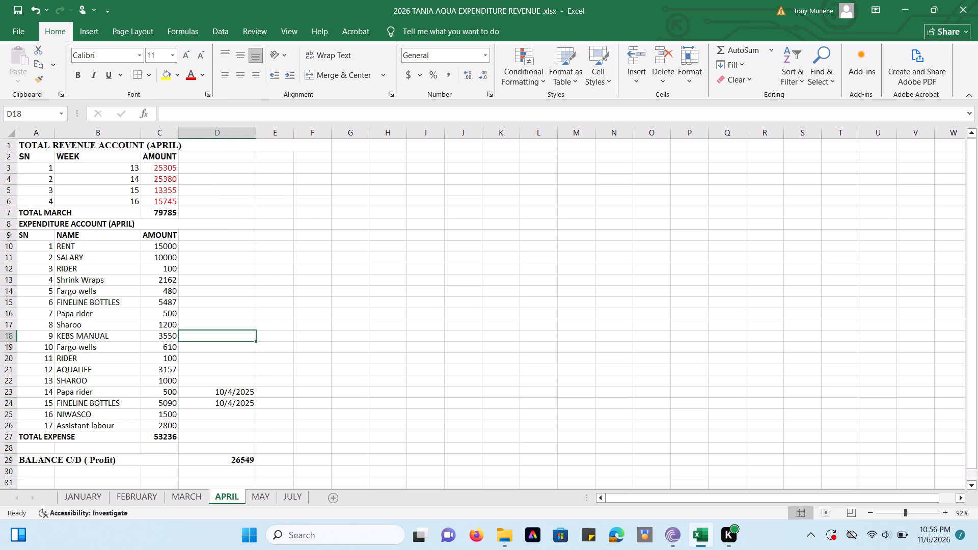
key("Down")
key("Down")
key("Down")
key("Down")
key("Down")
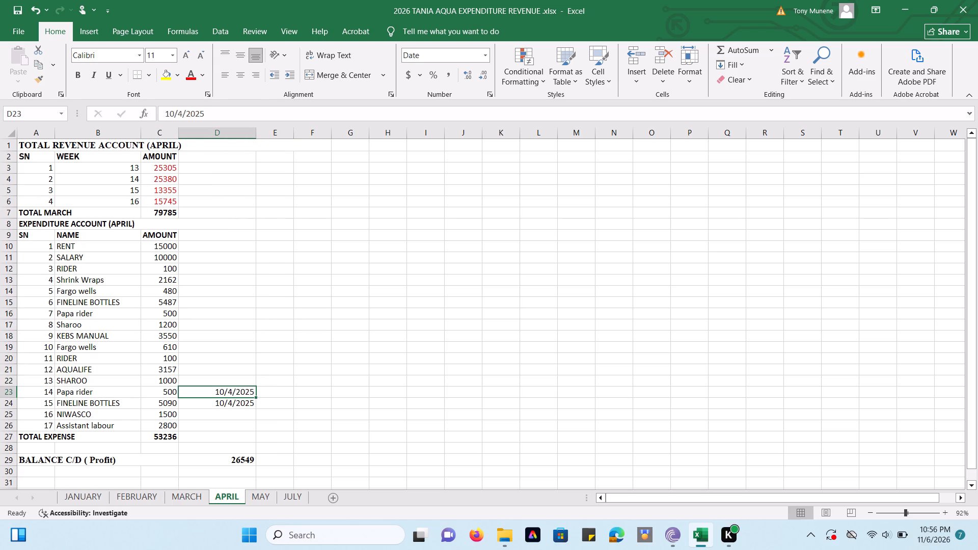
key("Delete")
key("Down")
key("Delete")
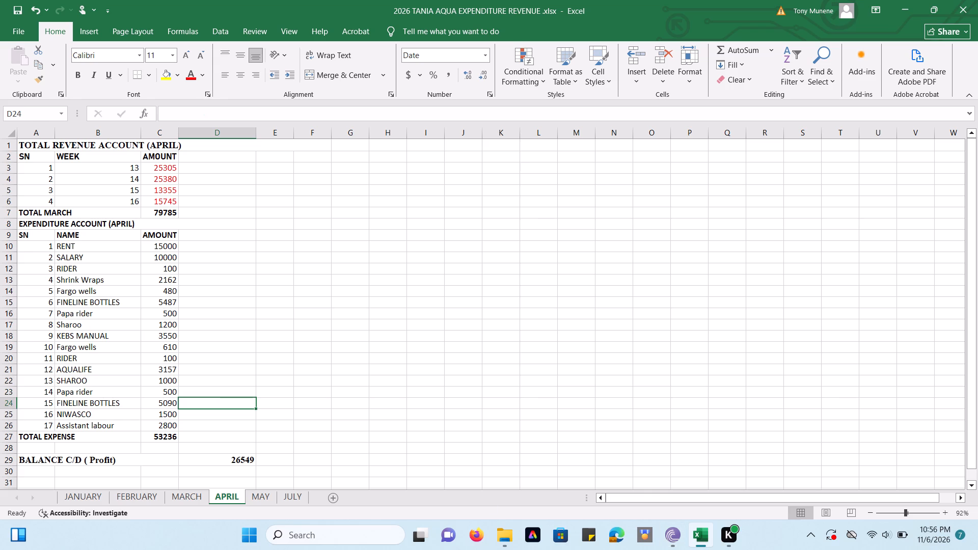
On the May sheet, clear the expense names and amounts in cells B15 to C27, serial numbers 6 to 18.
left_click(264, 503)
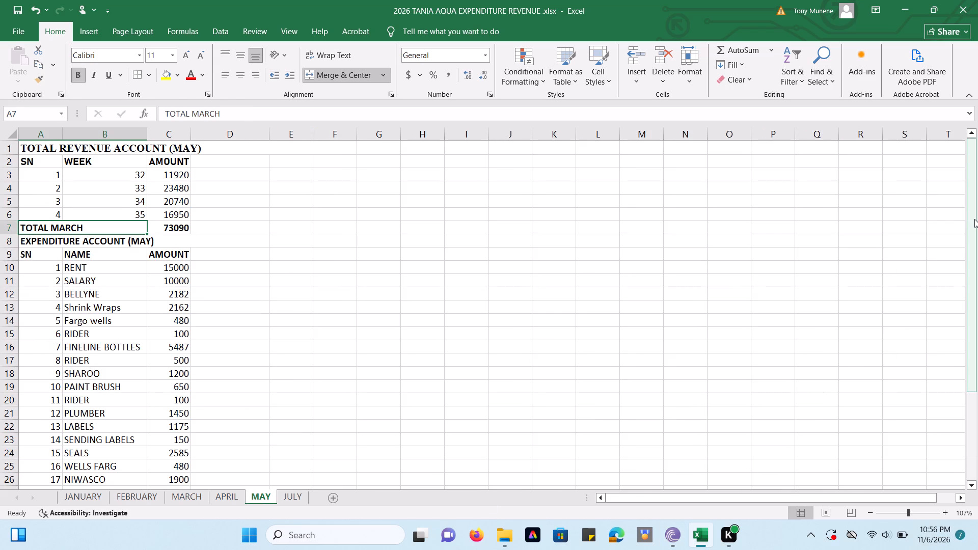
left_click_drag(974, 219, 973, 318)
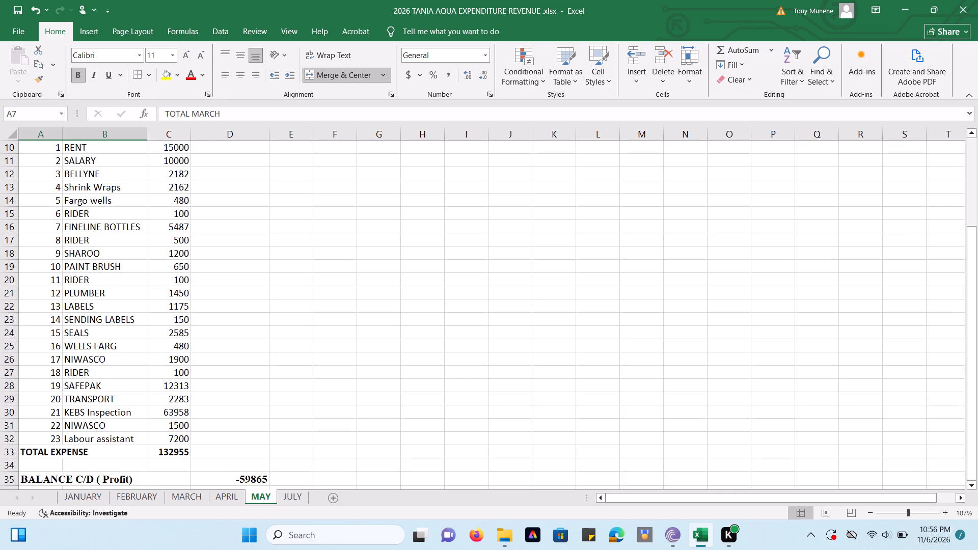
left_click(80, 207)
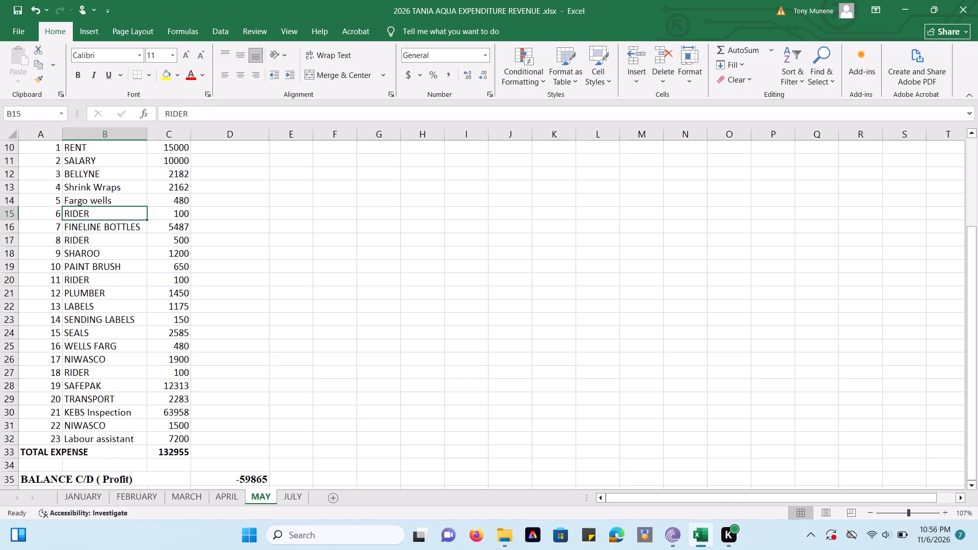
key("shift+Down")
key("shift+Down")
key("shift+Down")
key("shift+Down")
key("shift+Down")
key("shift+Down")
key("shift+Down")
key("shift+Down")
key("shift+Right")
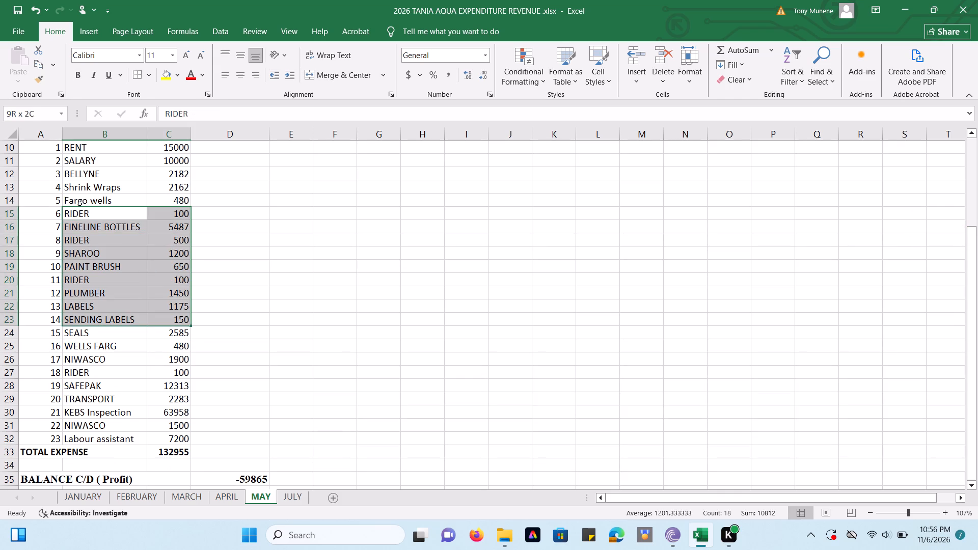
key("shift+Down")
key("shift+Down")
key("shift+Down")
key("shift+Down")
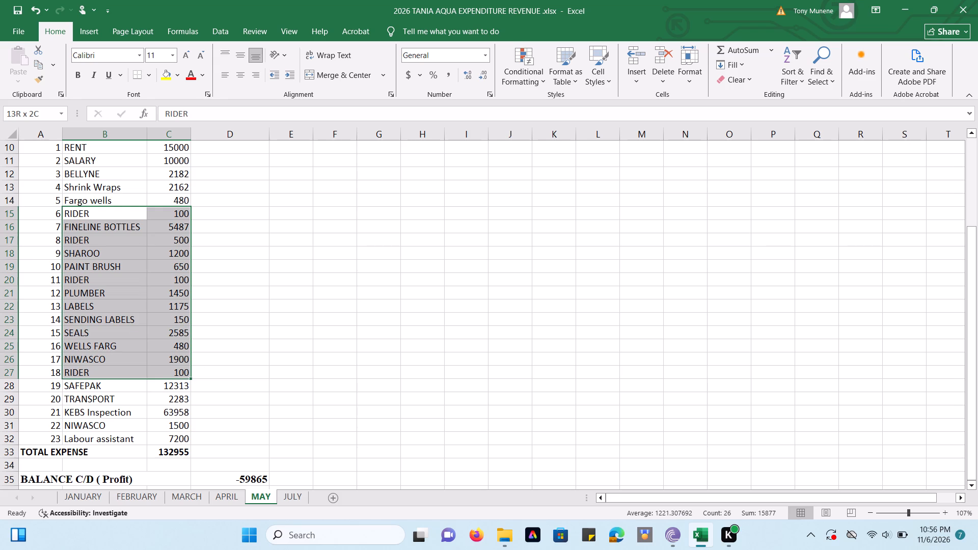
key("Delete")
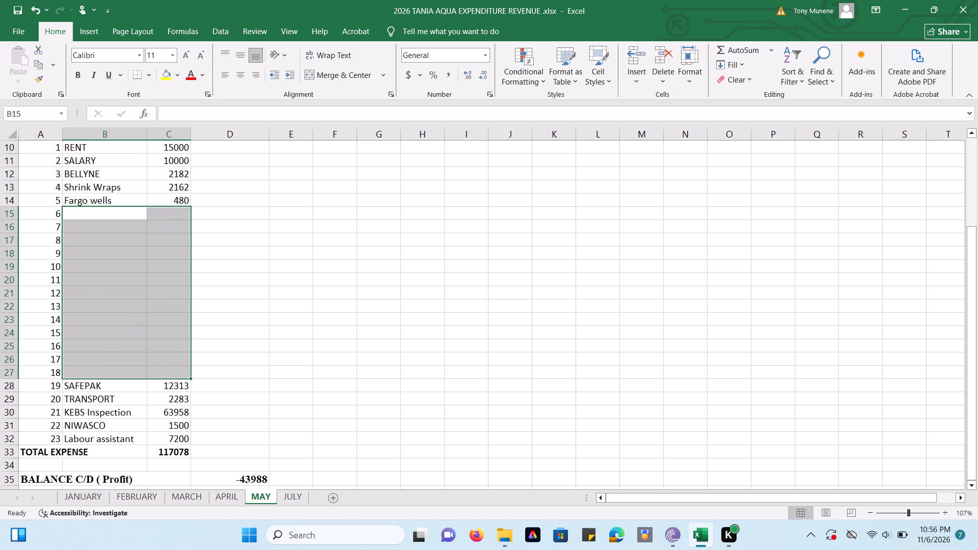
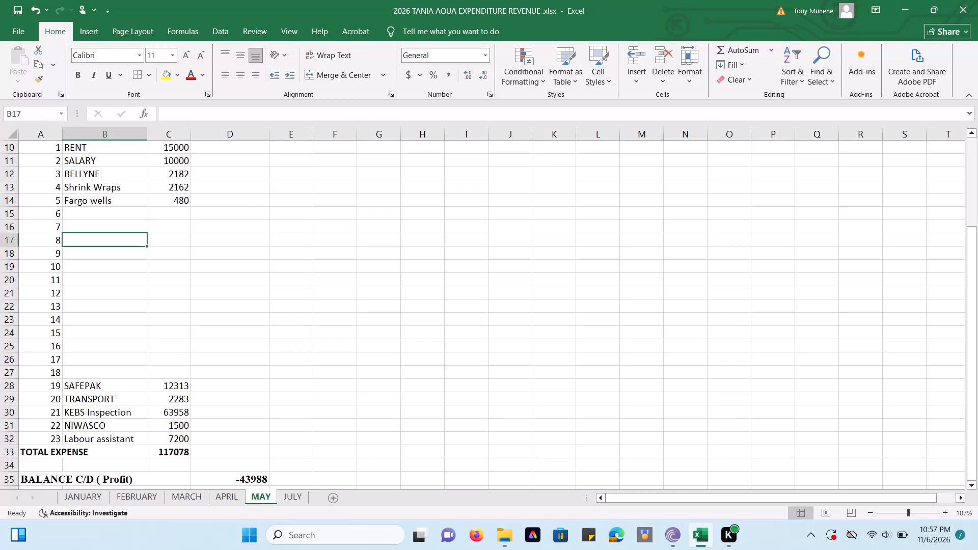
On the May sheet, clear the expense names and amounts in cells B28 to C32, serial numbers 19 to 23.
key("Down")
key("Down")
key("Down")
key("Down")
key("Down")
key("Down")
key("Down")
key("Down")
key("Down")
key("Down")
key("Down")
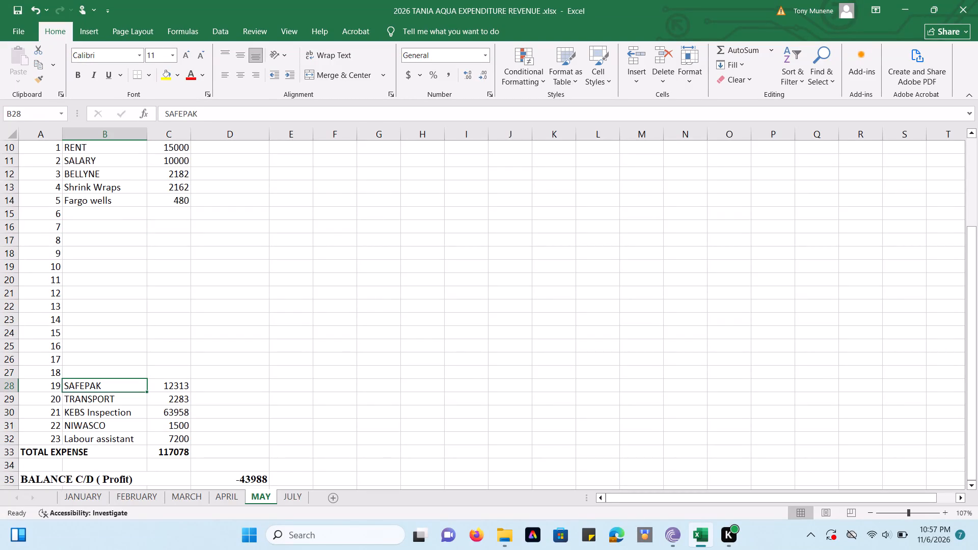
key("shift+Down")
key("shift+Right")
key("shift+Down")
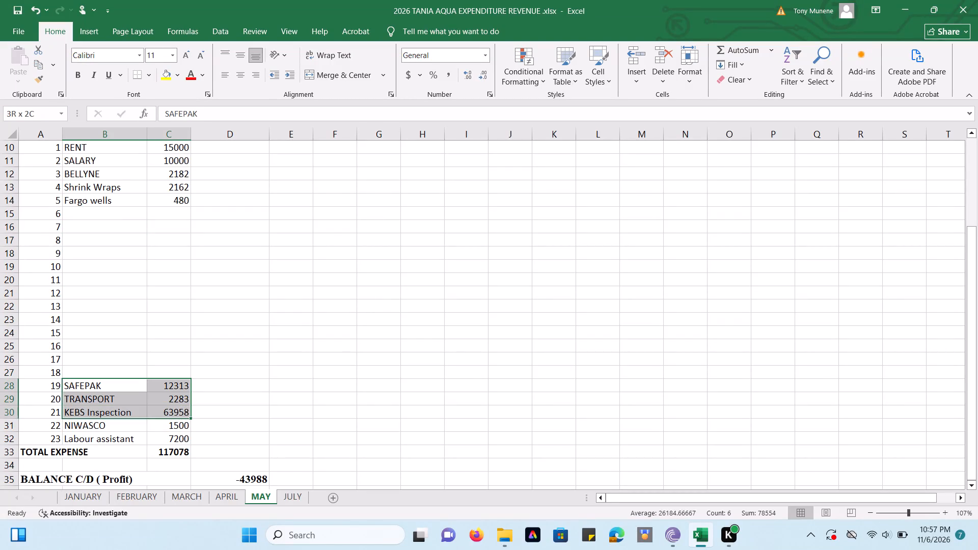
key("shift+Down")
key("shift+Down")
key("Delete")
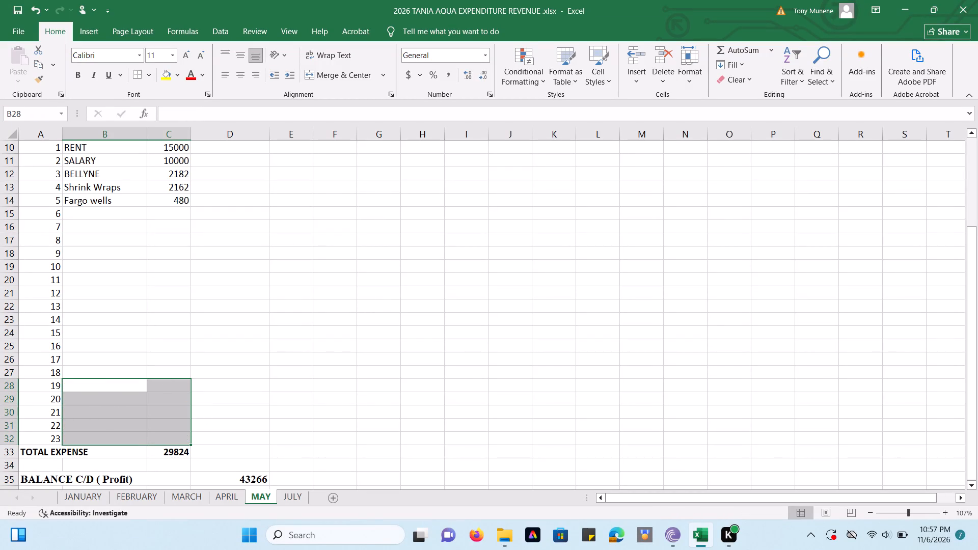
After checking the July and April sheets, set May's revenue week numbers in cells B3 to B6 to 17, 18, 19 and 20.
left_click(311, 492)
left_click(303, 494)
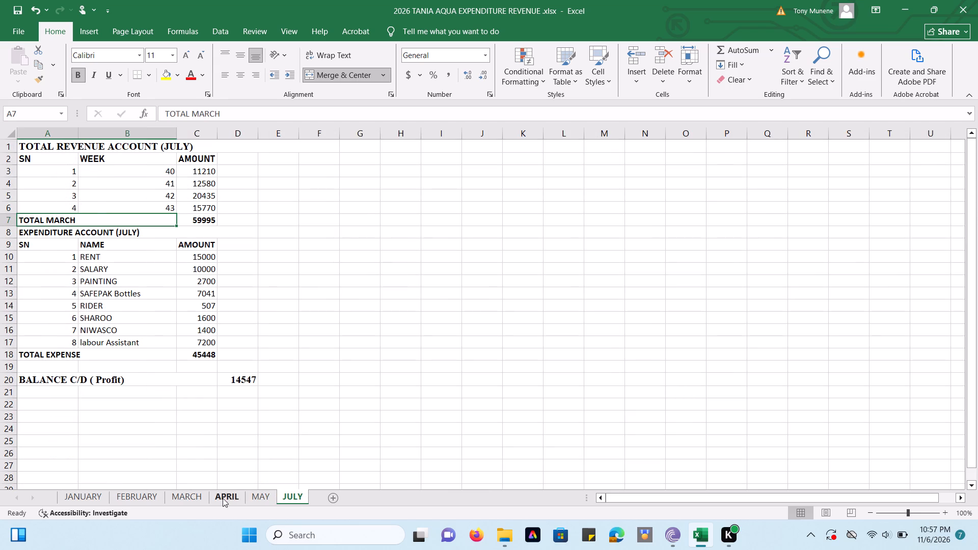
left_click(233, 507)
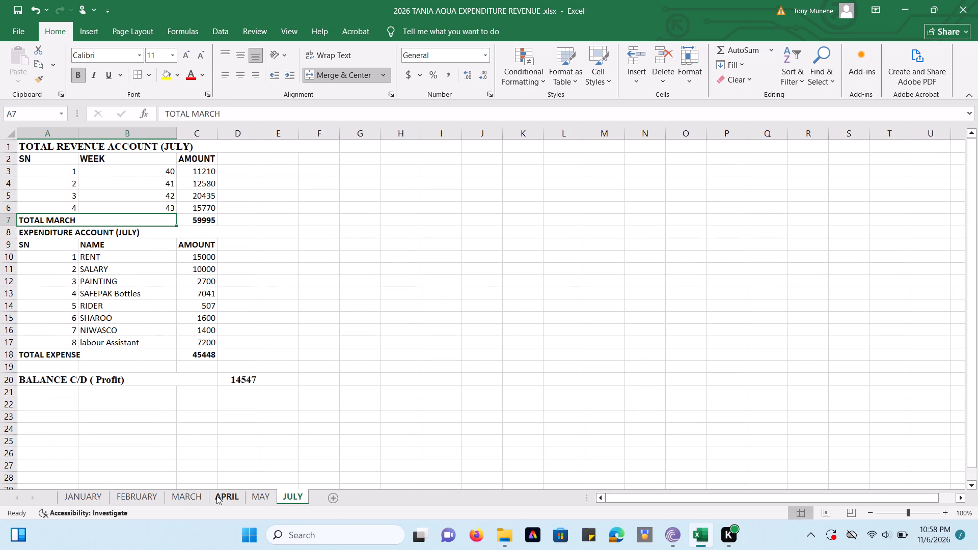
left_click(223, 495)
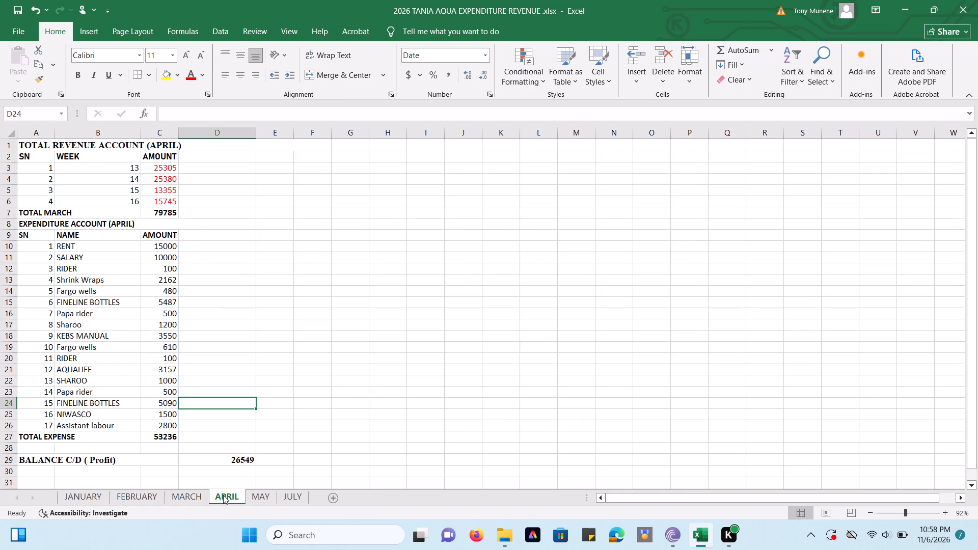
left_click(257, 492)
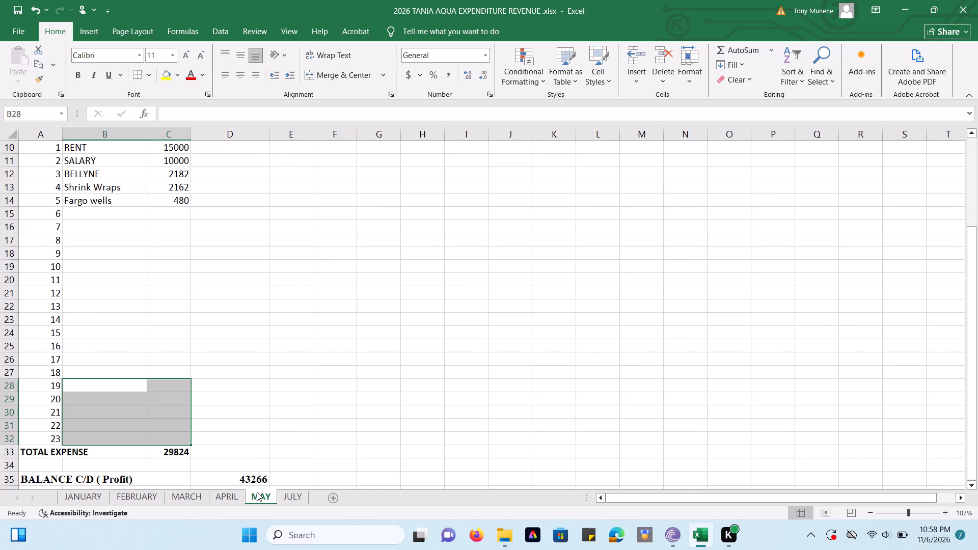
key("Up")
key("Up")
key("Up")
key("Up")
key("Up")
key("Up")
key("Up")
key("Up")
key("Up")
key("Up")
key("Up")
key("Up")
key("Up")
key("Up")
key("Up")
key("Up")
key("Up")
key("Up")
key("Up")
key("Up")
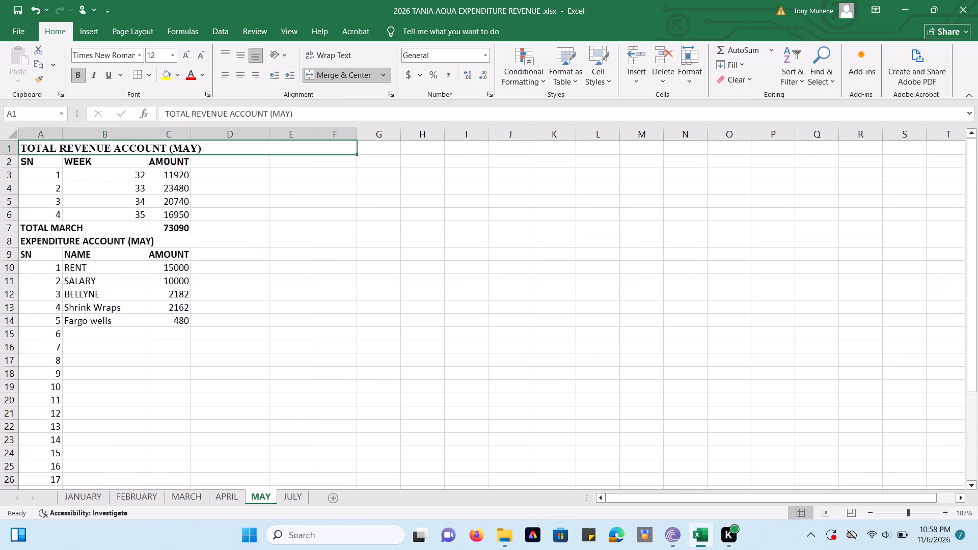
left_click(128, 180)
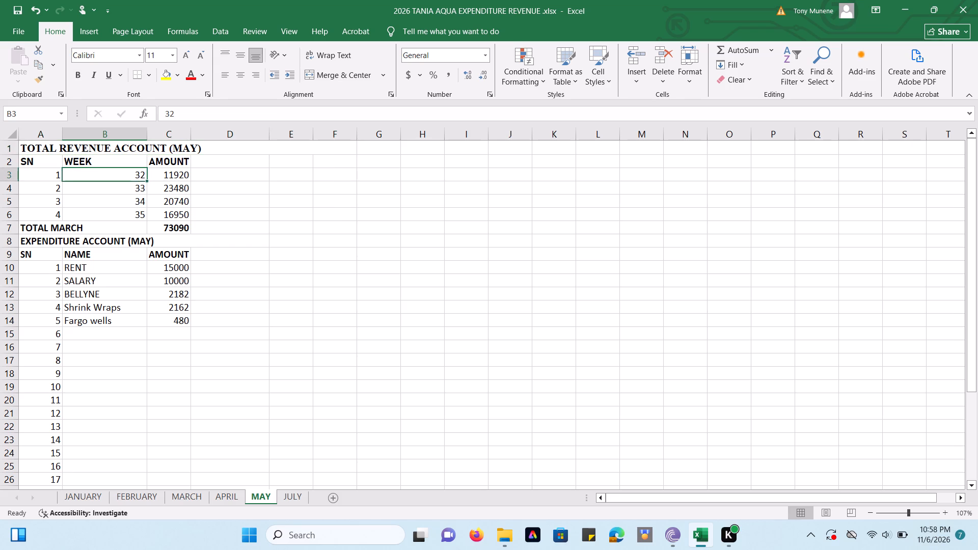
type("17")
key("Down")
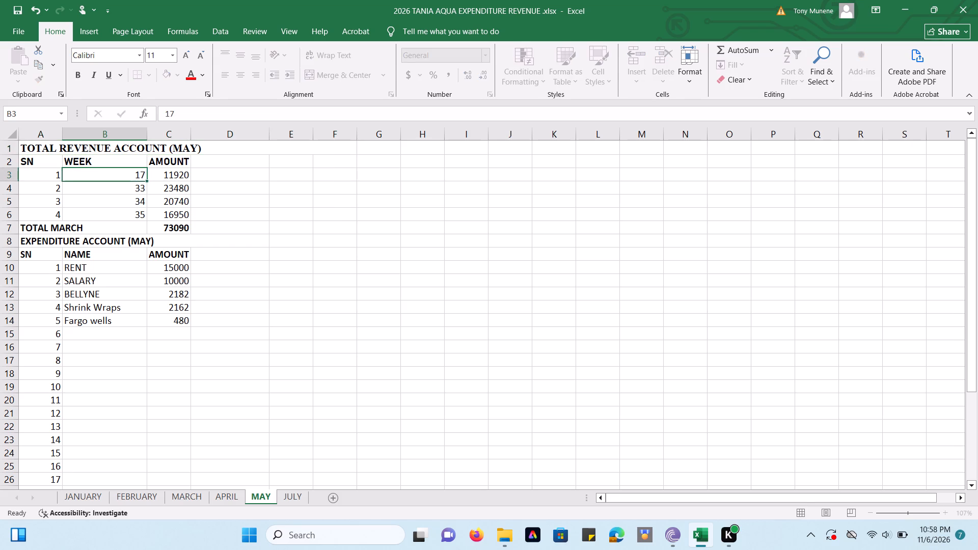
type("18")
key("Down")
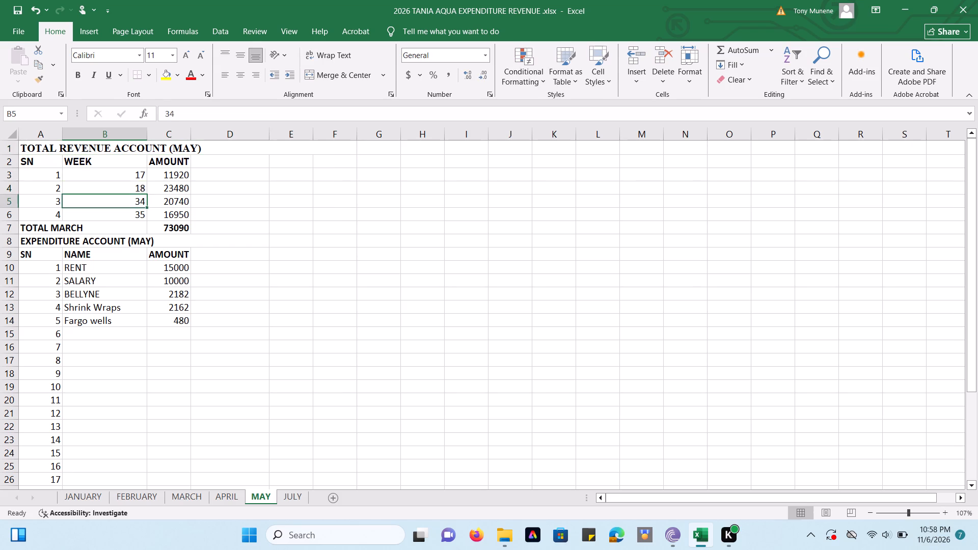
type("19")
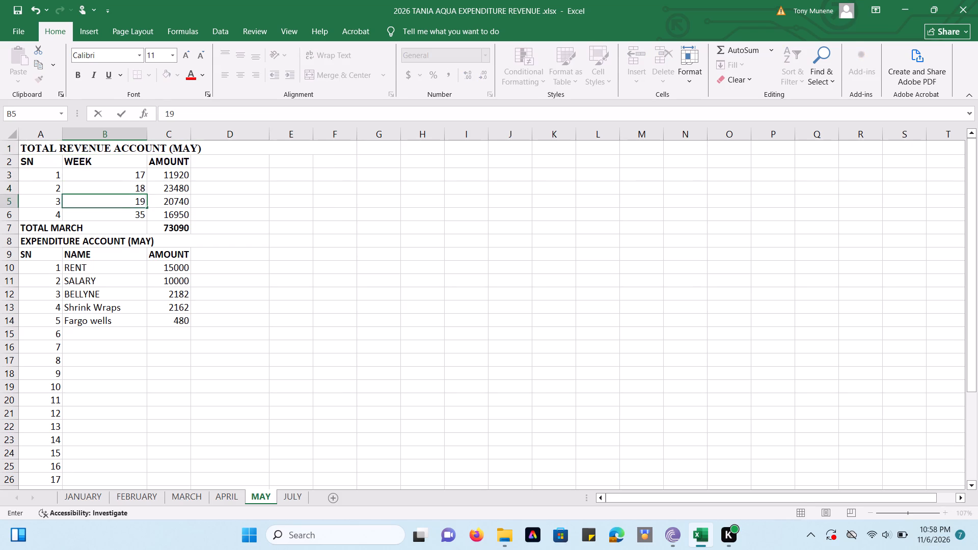
key("Down")
type("20")
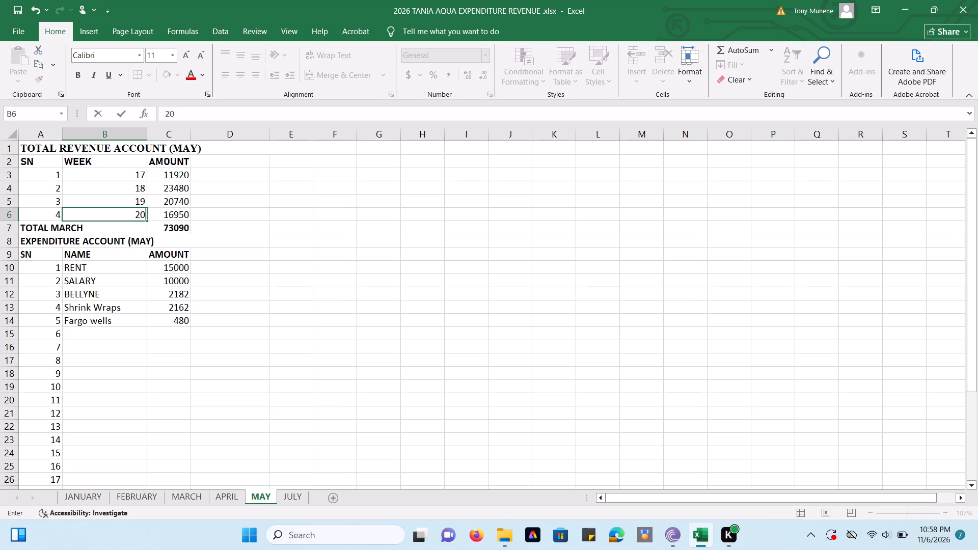
key("Down")
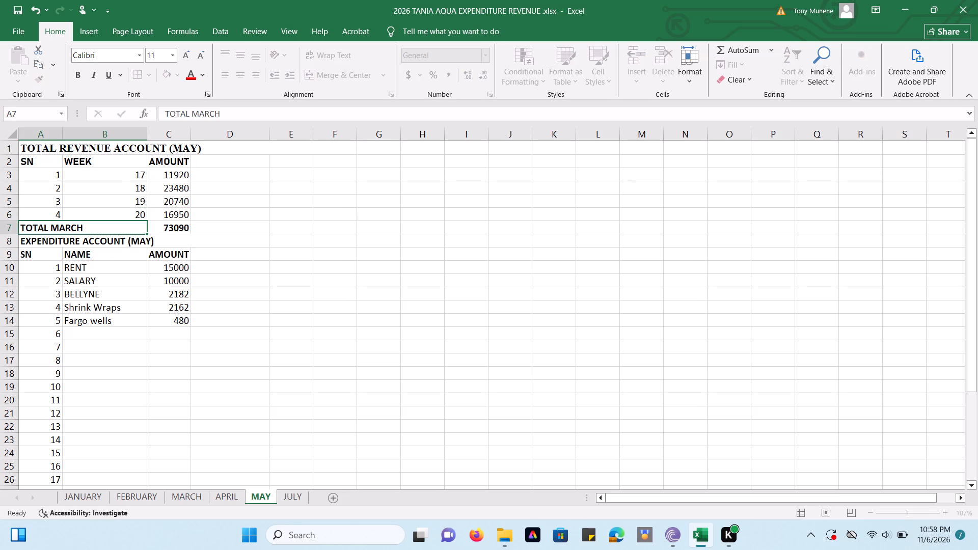
On the July sheet, set the revenue week numbers in cells B3 to B6 to 21, 22, 23 and 24.
left_click(294, 500)
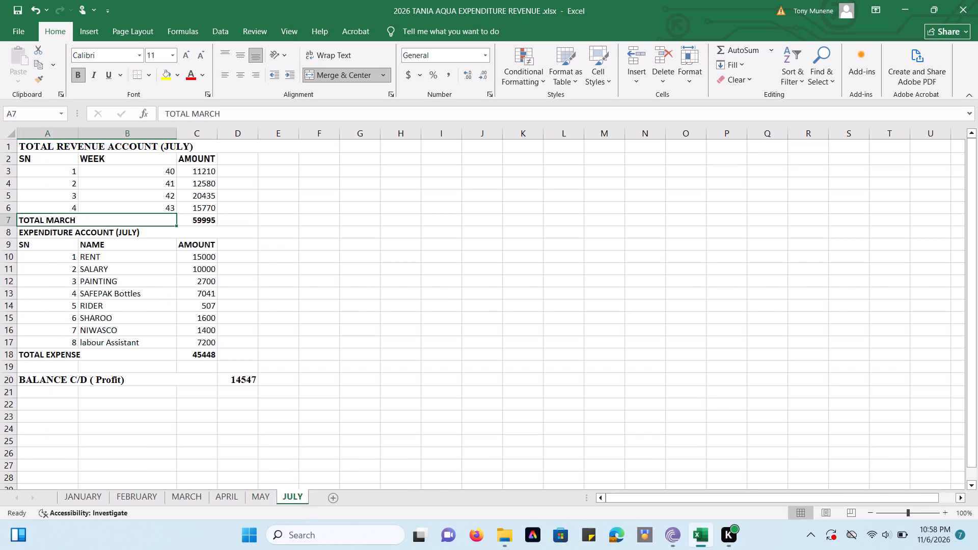
left_click(162, 173)
type("21")
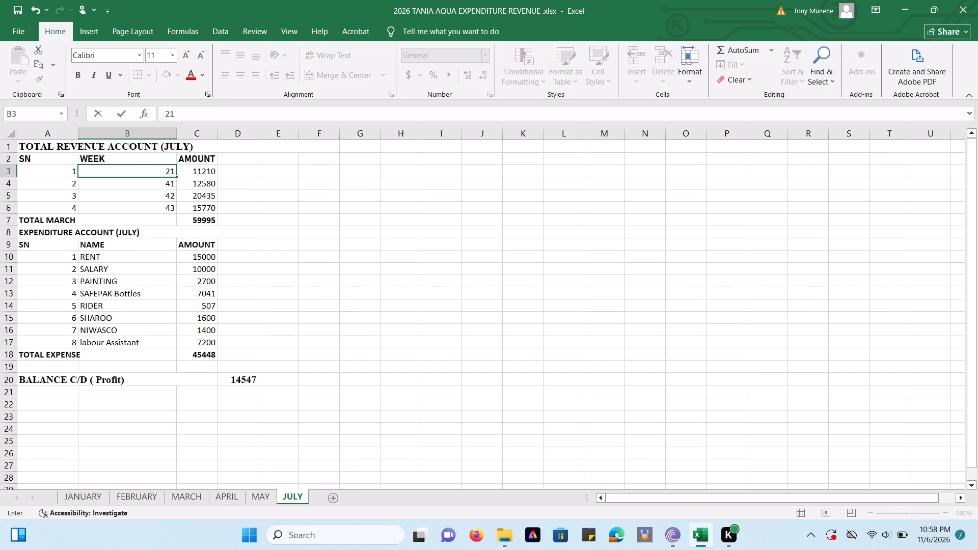
key("Down")
type("22")
key("Down")
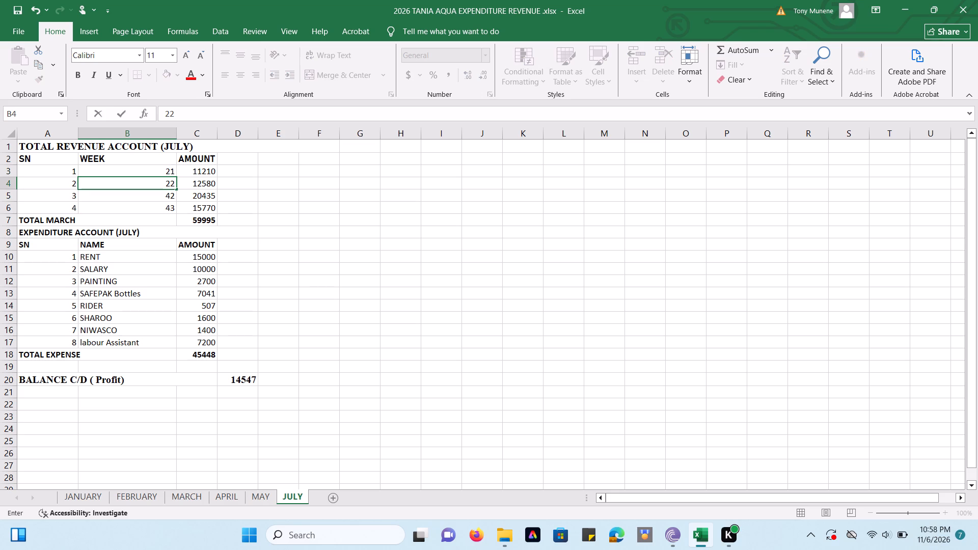
type("23")
key("Down")
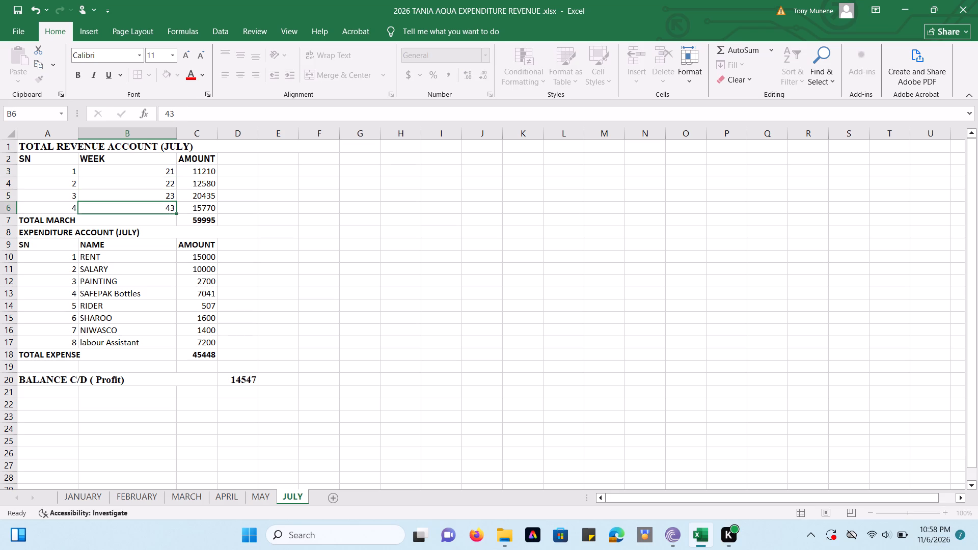
type("24")
key("Down")
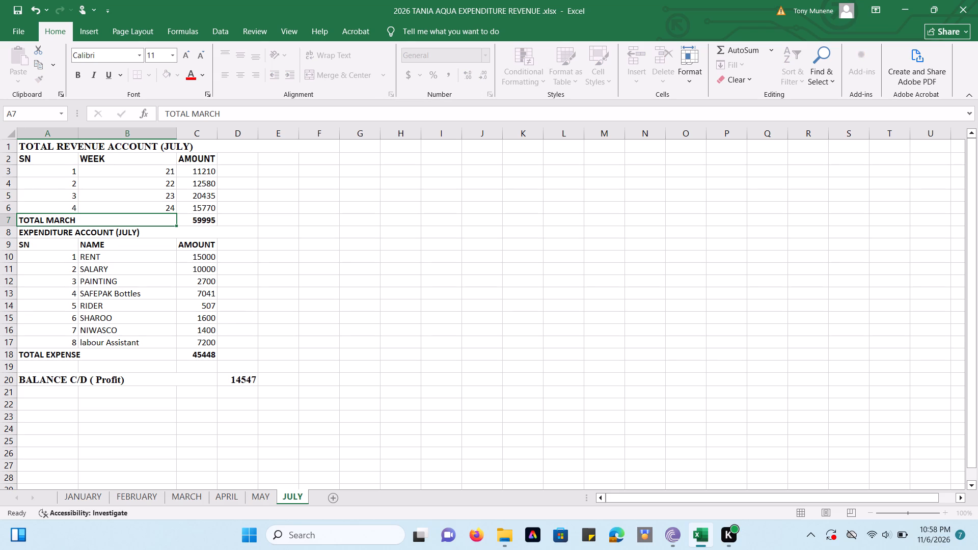
key("Down")
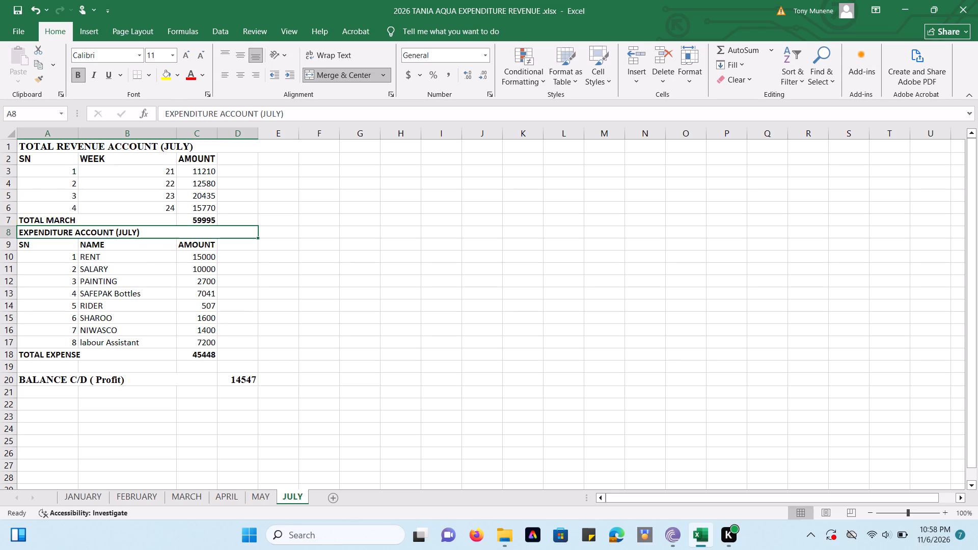
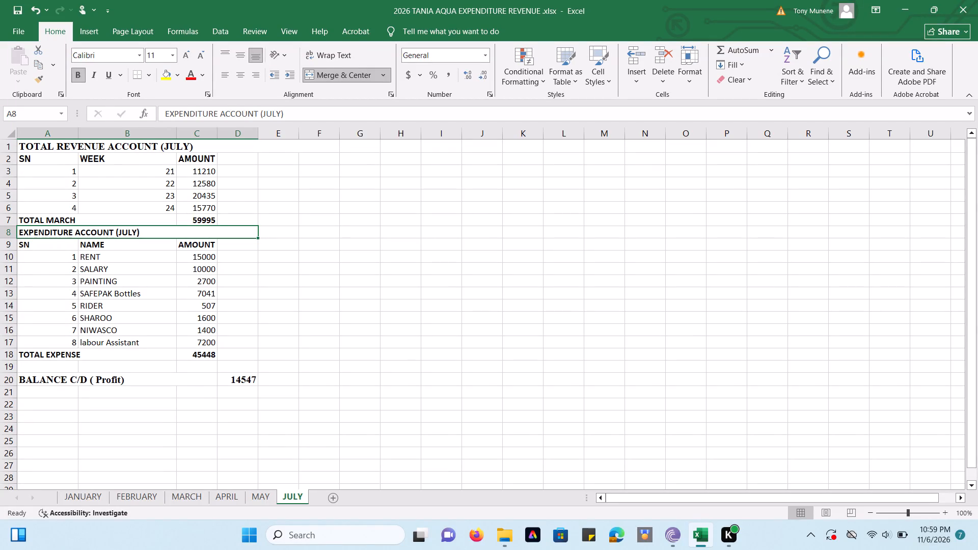
On the July sheet, clear the NIWASCO and SHAROO expense names and amounts in cells B15 to C16.
left_click(214, 332)
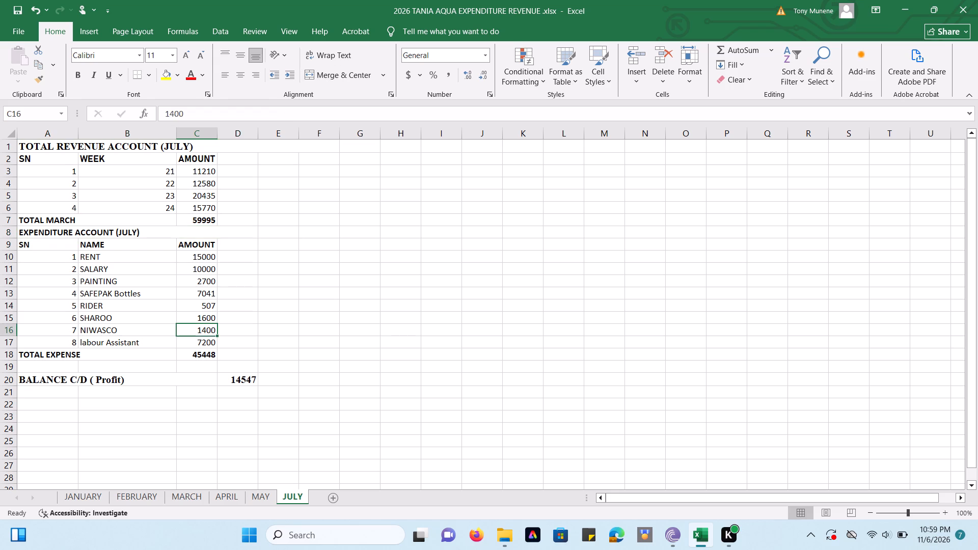
key("Delete")
key("Left")
key("Delete")
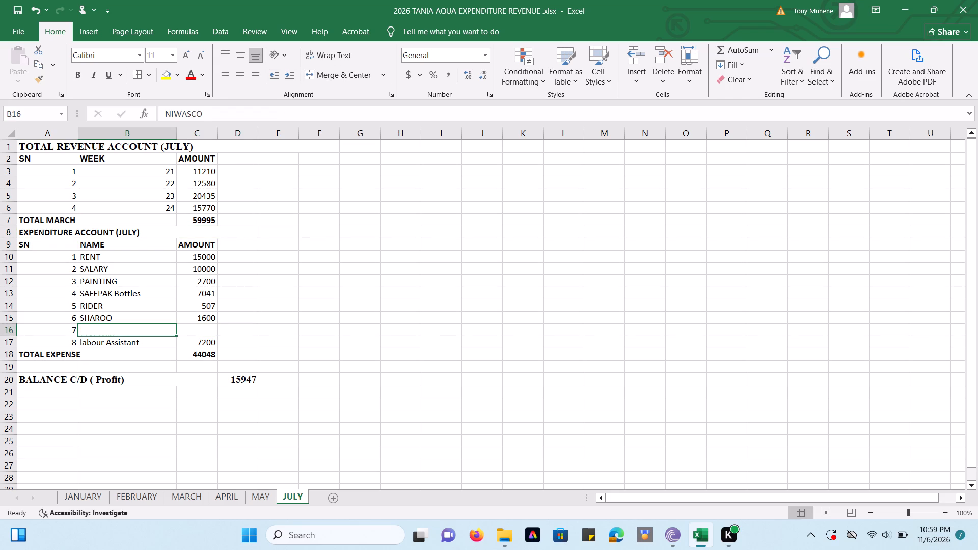
key("Up")
key("Delete")
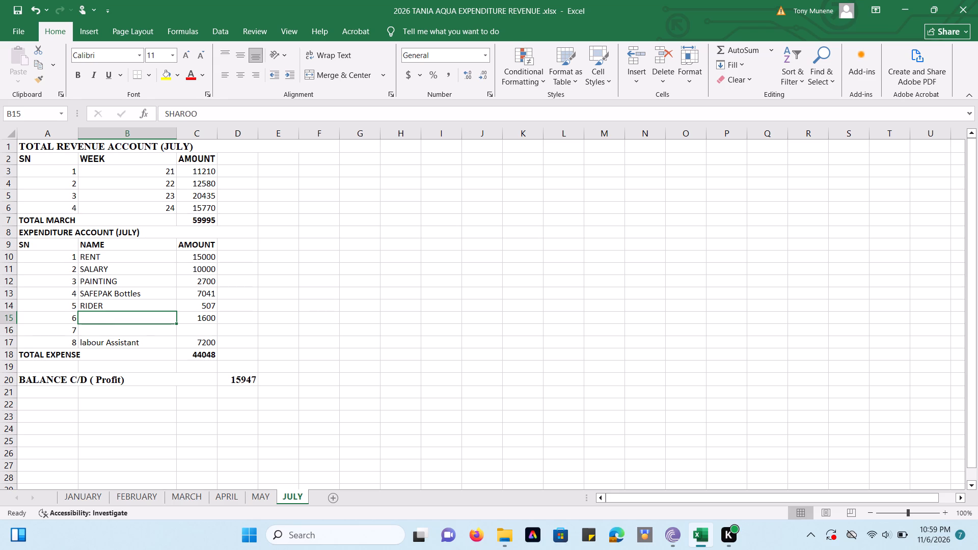
key("Right")
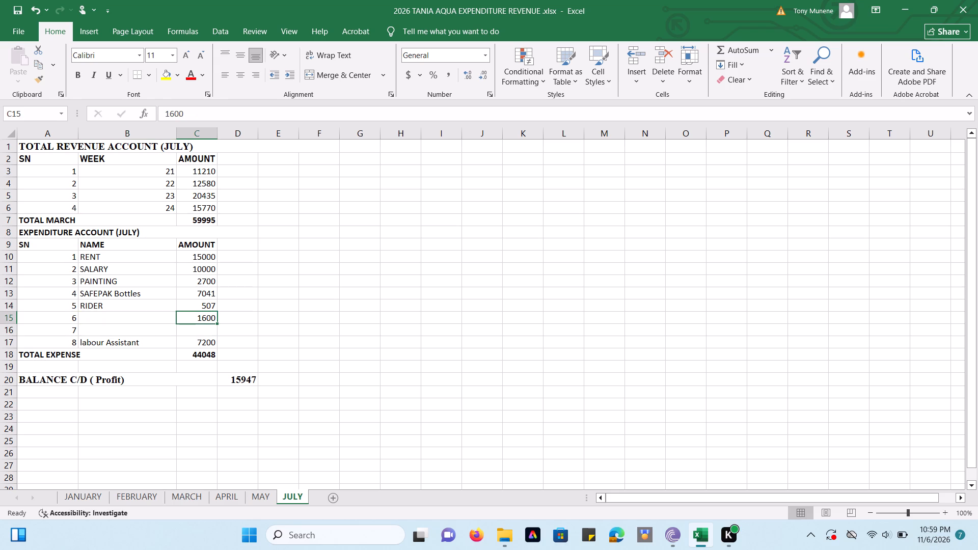
key("Delete")
Clear July's expense amounts for RIDER, PAINTING and SAFEPAK Bottles in cells C12 to C14.
key("Up")
key("Delete")
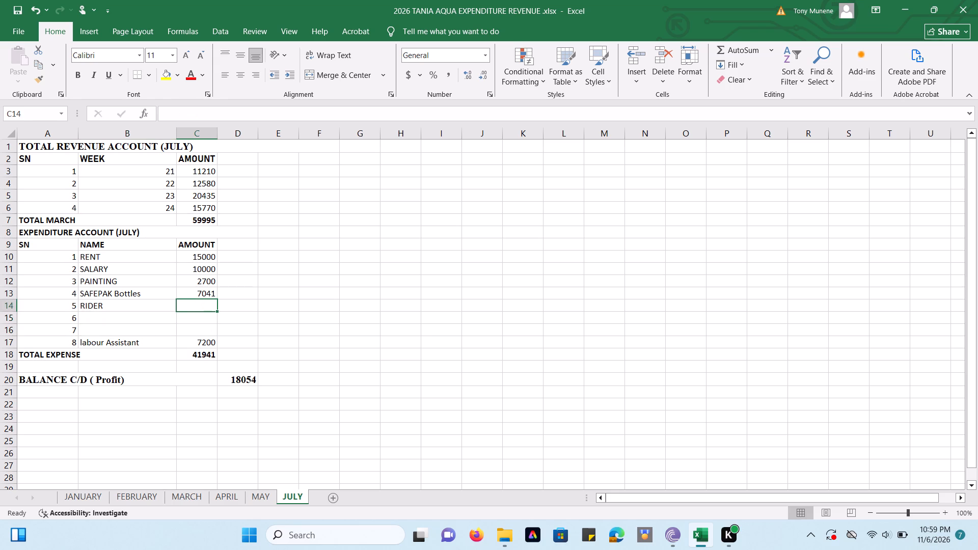
key("Up")
key("Up")
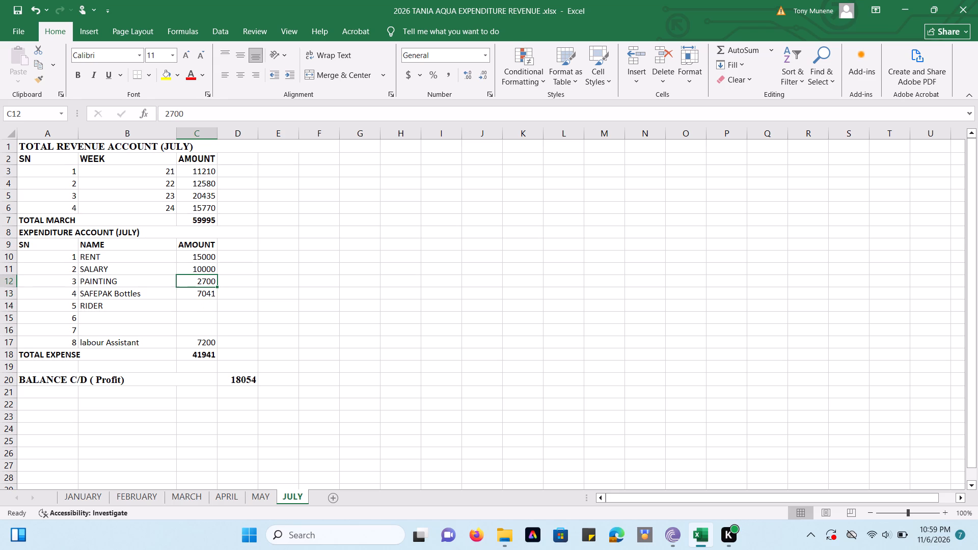
key("Delete")
key("Down")
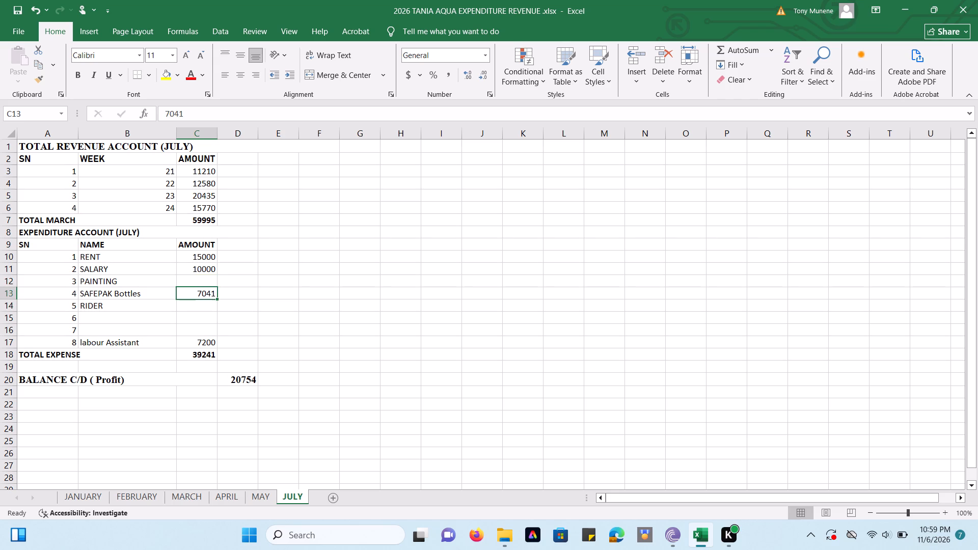
key("Delete")
Clear the RIDER expense name in cell B14 of the July sheet.
key("Up")
key("Up")
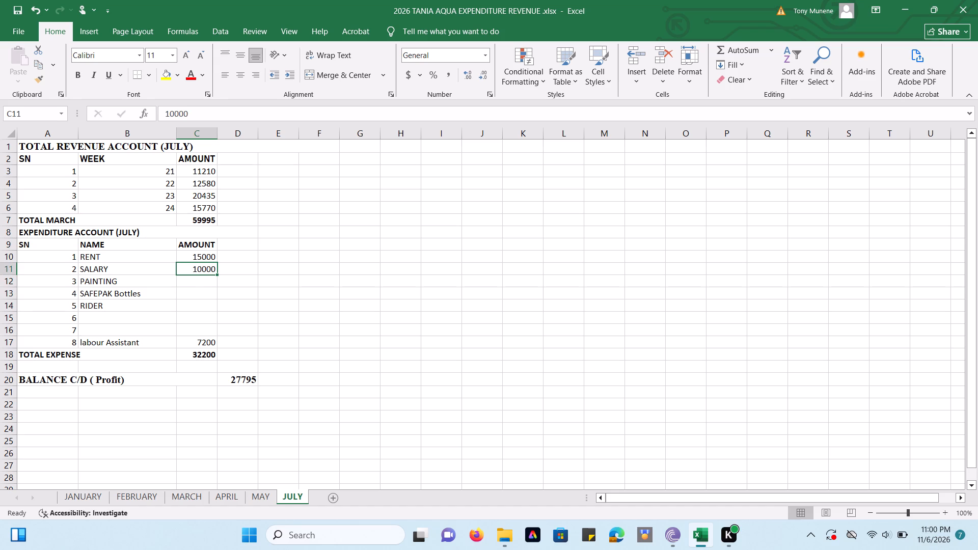
key("Left")
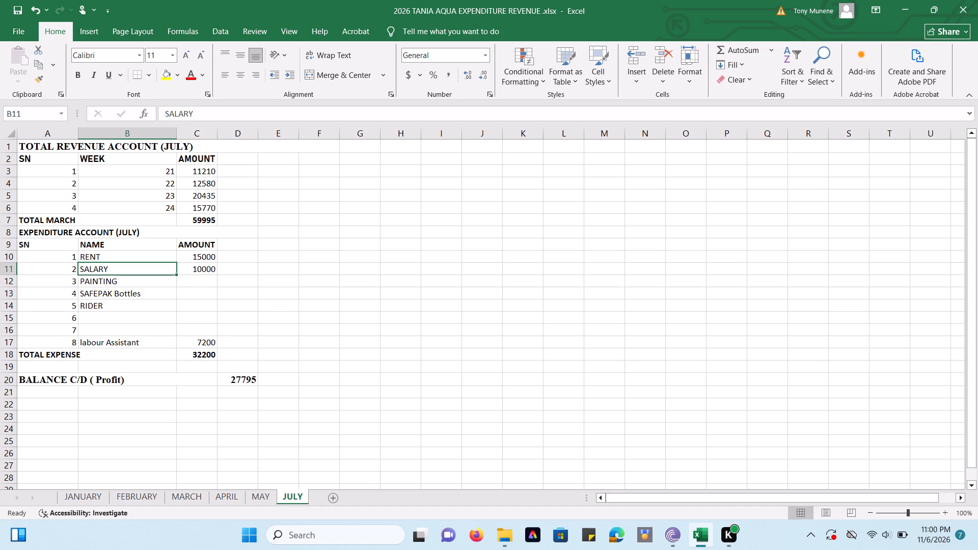
key("Down")
key("Down")
key("Down")
key("Down")
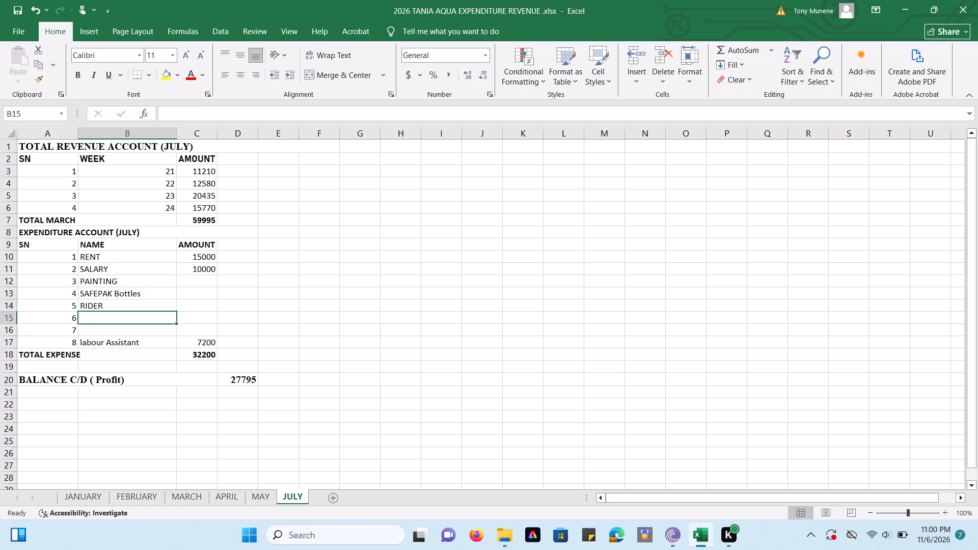
key("Up")
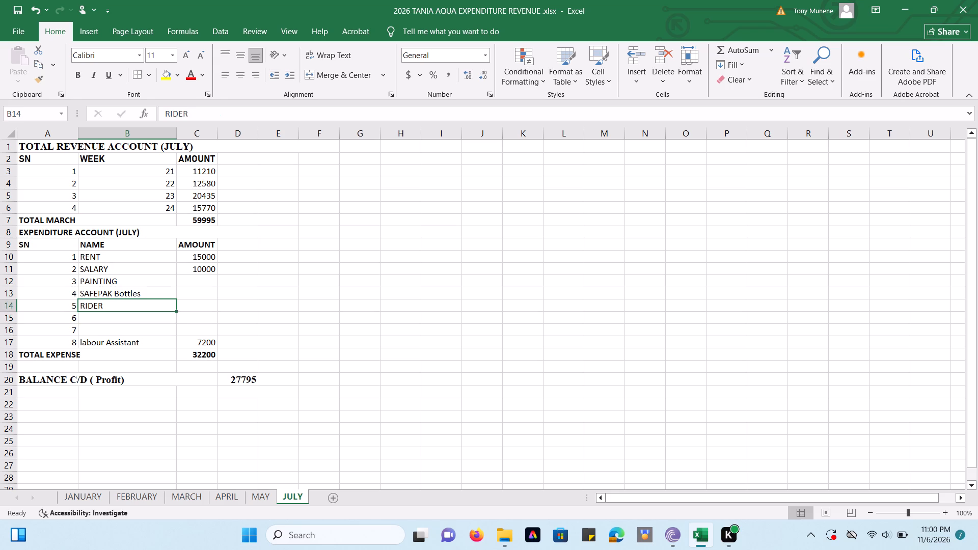
key("Delete")
On the April sheet, clear the expense names in cells B23 to B26, from Papa rider to Assistant labour.
left_click(266, 498)
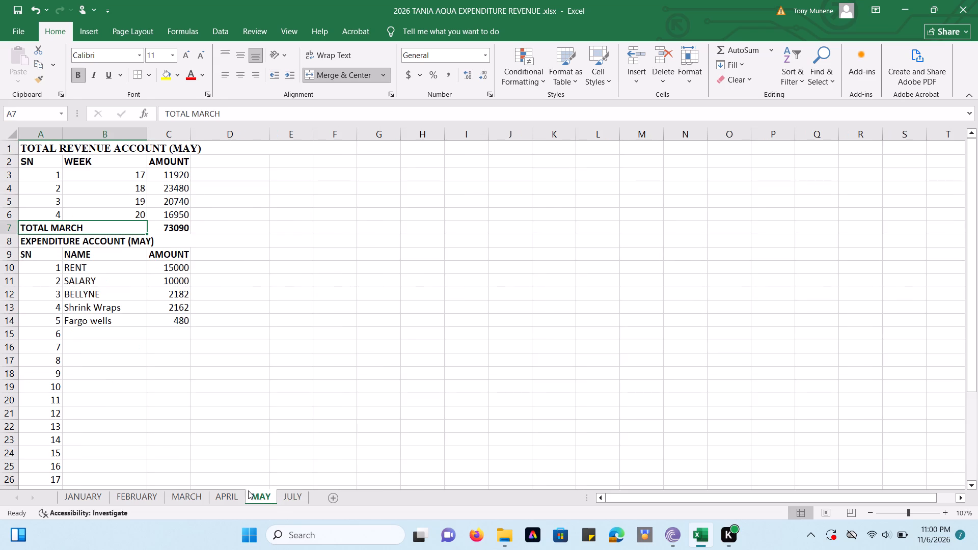
left_click(223, 494)
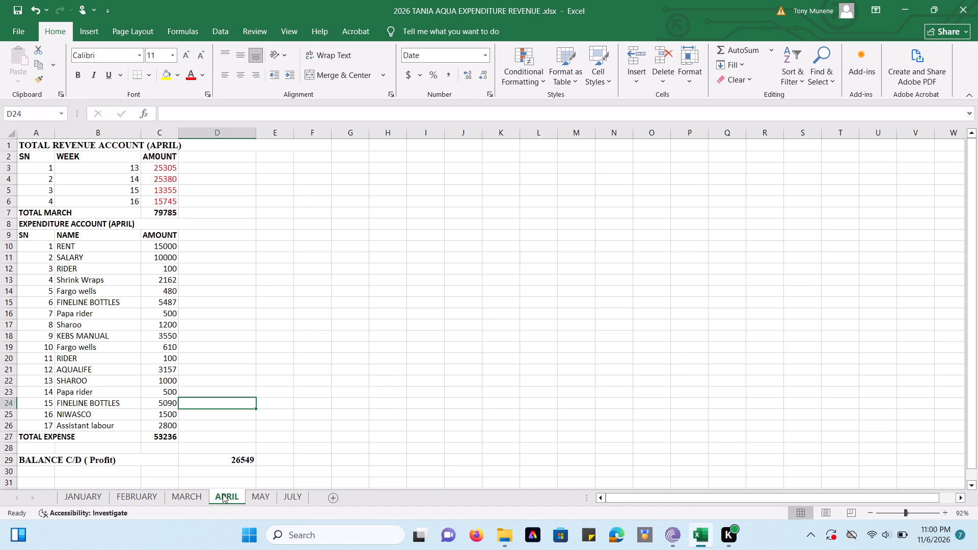
left_click(94, 397)
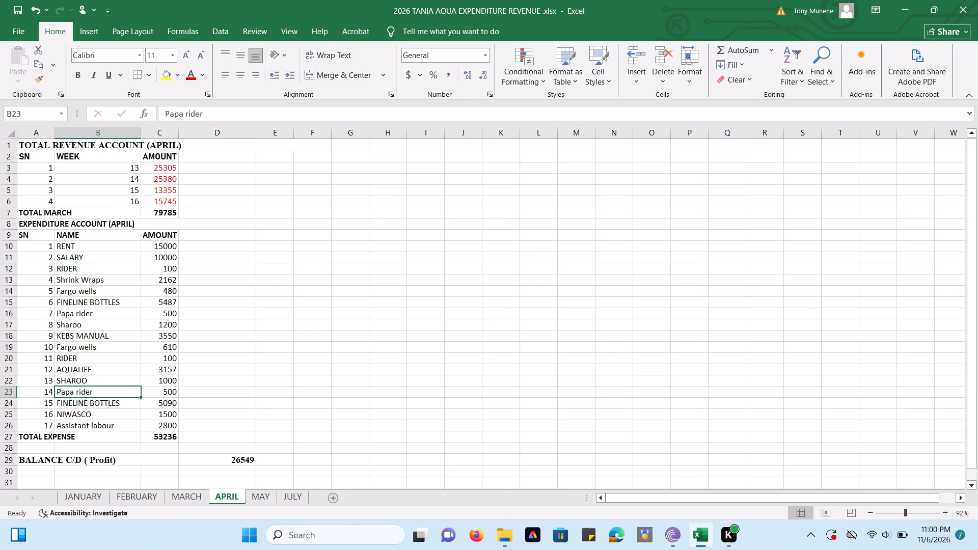
key("Down")
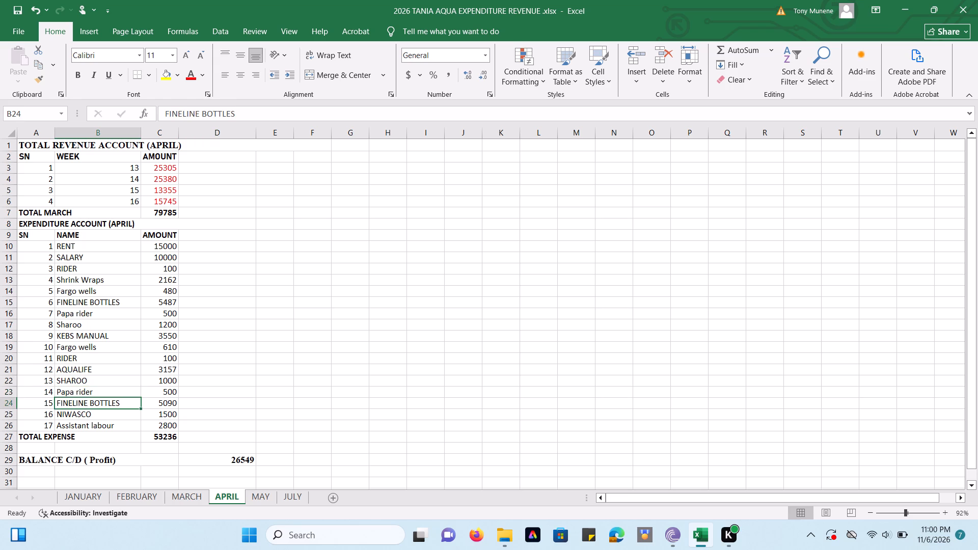
key("Up")
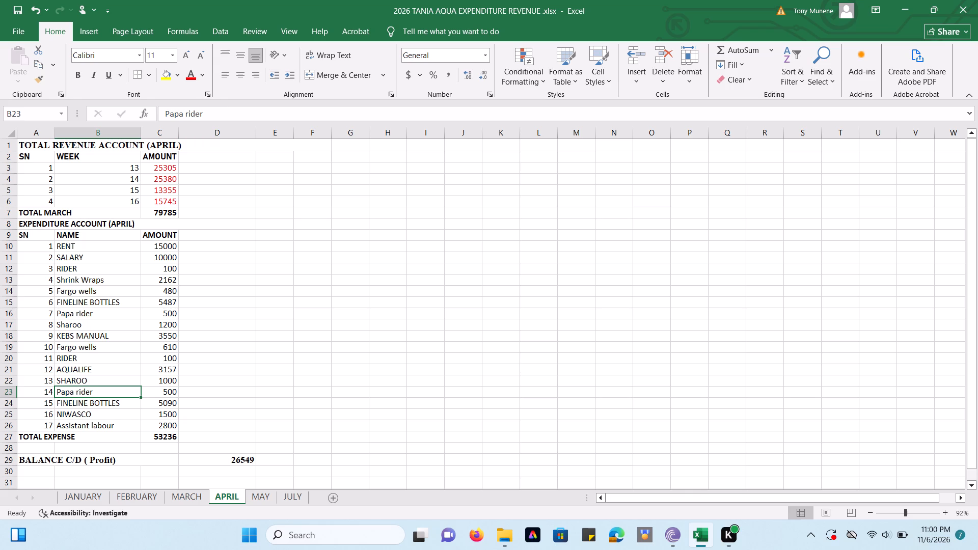
key("Up")
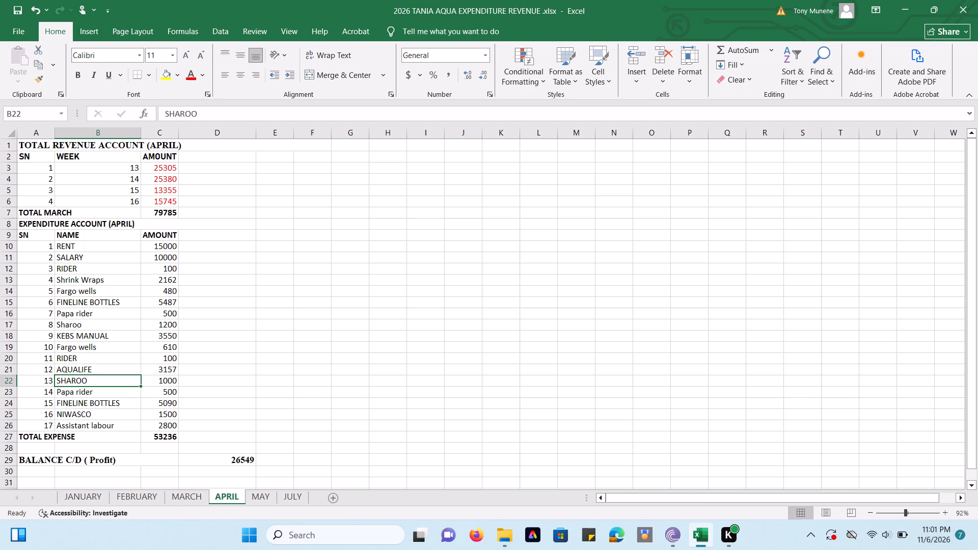
key("Down")
key("Delete")
key("Down")
key("Delete")
key("Down")
key("Delete")
key("Down")
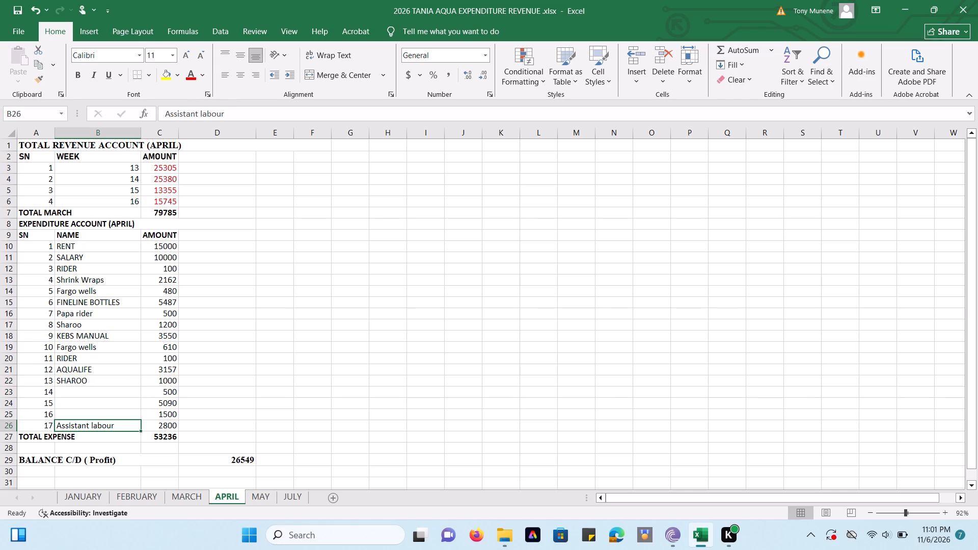
key("Delete")
Clear April's expense amounts in cells C23 to C26, serial numbers 14 to 17.
key("Right")
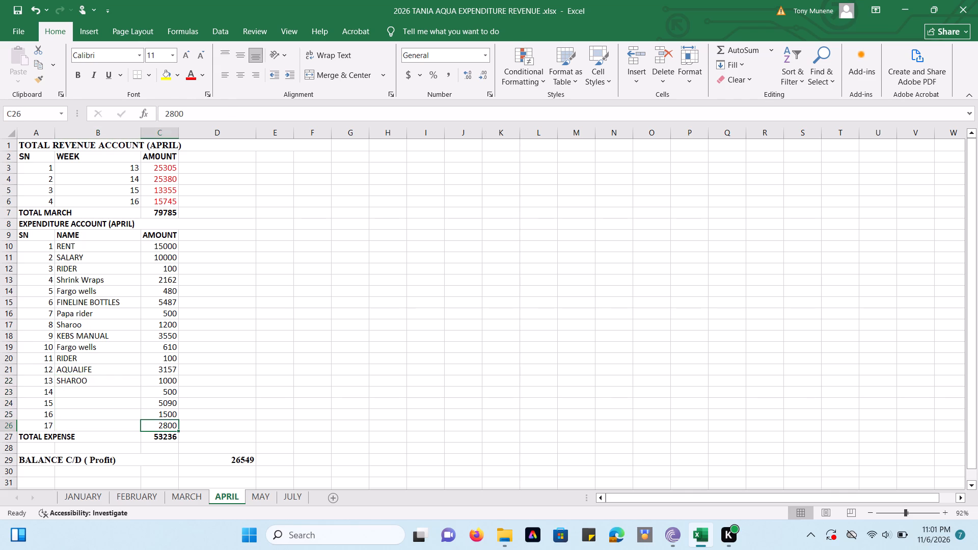
key("Delete")
key("Up")
key("Delete")
key("Up")
key("Delete")
key("Up")
key("Delete")
Clear April's expense amounts in cells C18 to C22, from KEBS MANUAL to SHAROO.
key("Up")
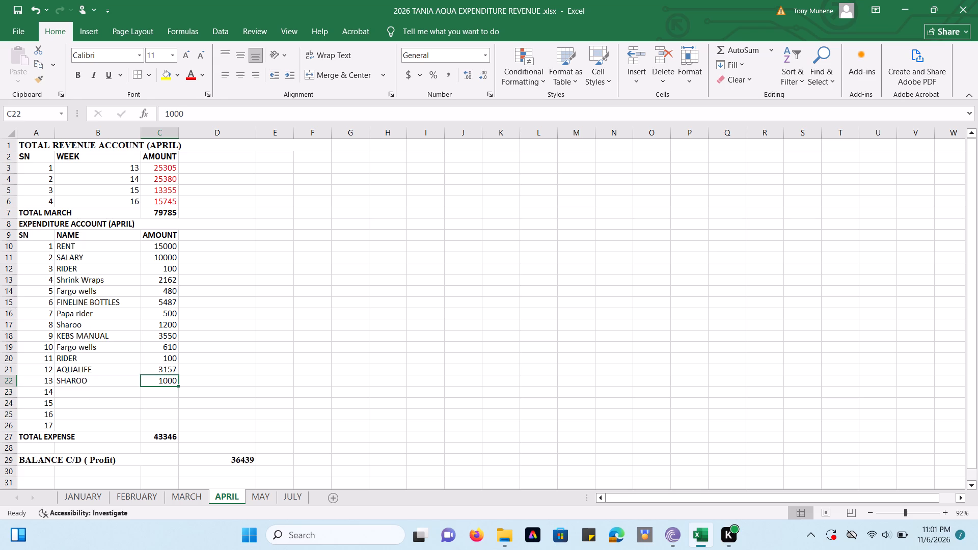
key("Delete")
key("Up")
key("Delete")
key("Up")
key("Delete")
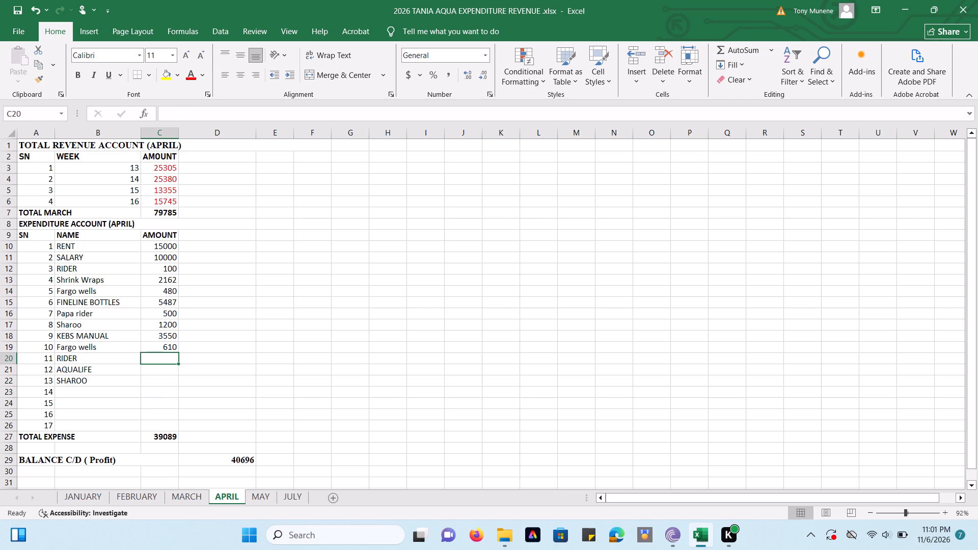
key("Up")
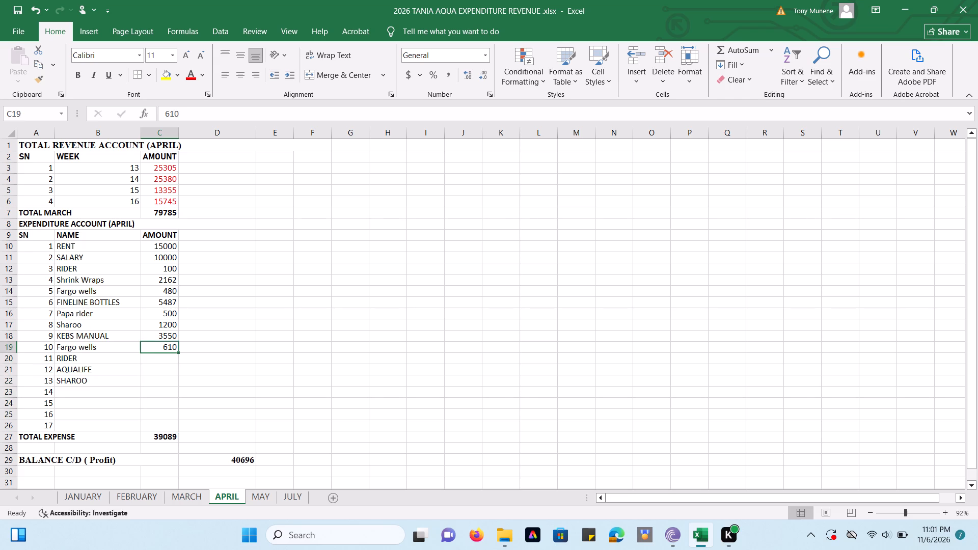
key("Delete")
key("Up")
key("Delete")
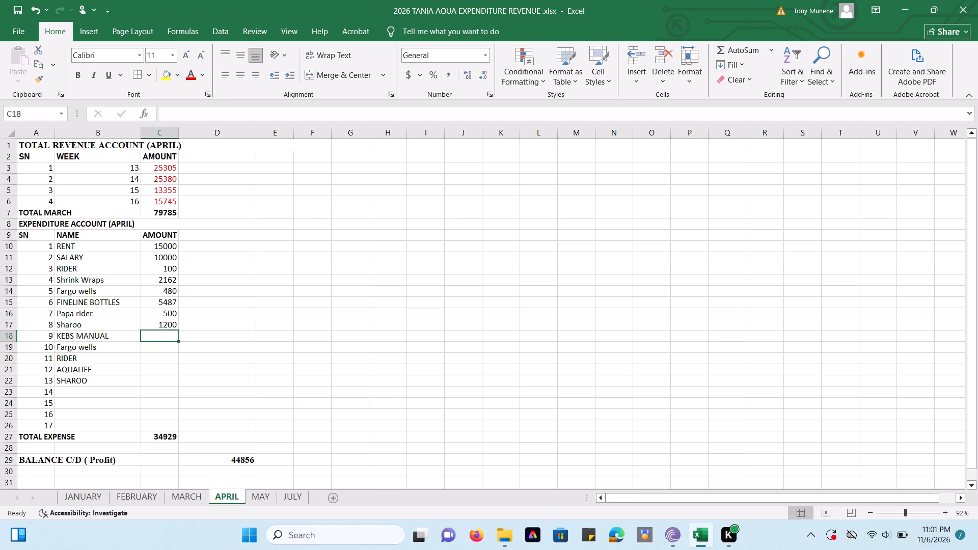
Clear April's expense amounts in cells C12 to C17, serial numbers 3 to 8, keeping RENT and SALARY.
key("Up")
key("Delete")
key("Up")
key("Delete")
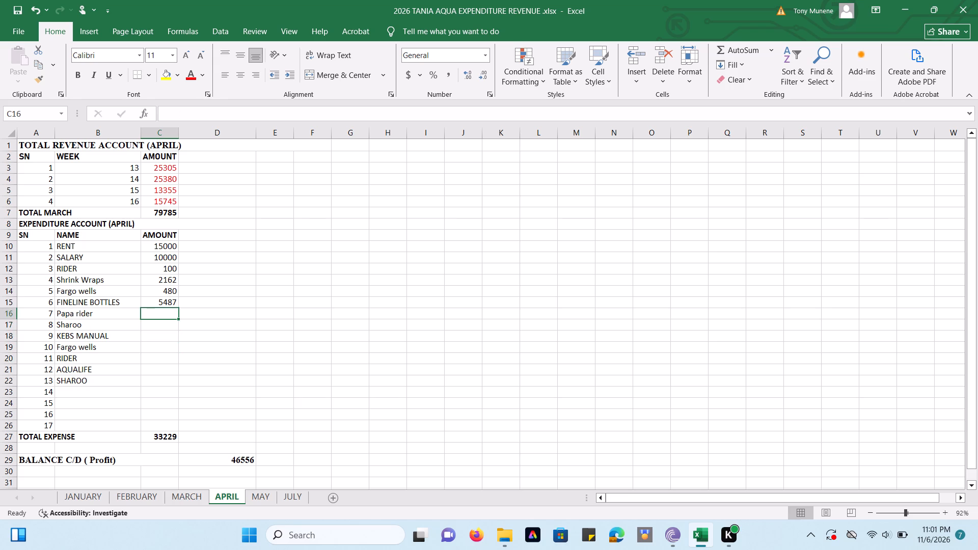
key("Up")
key("Delete")
key("Up")
key("Delete")
key("Up")
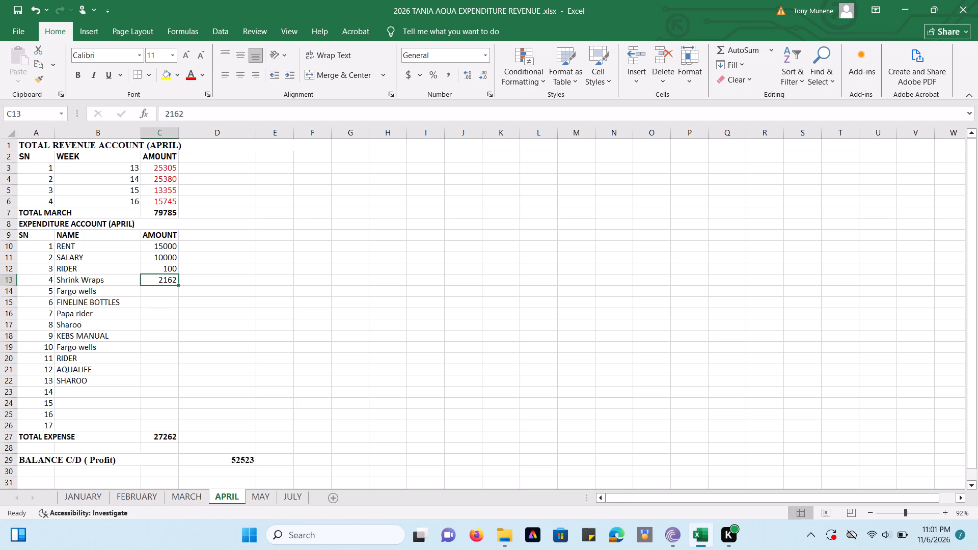
key("Delete")
key("Up")
key("Delete")
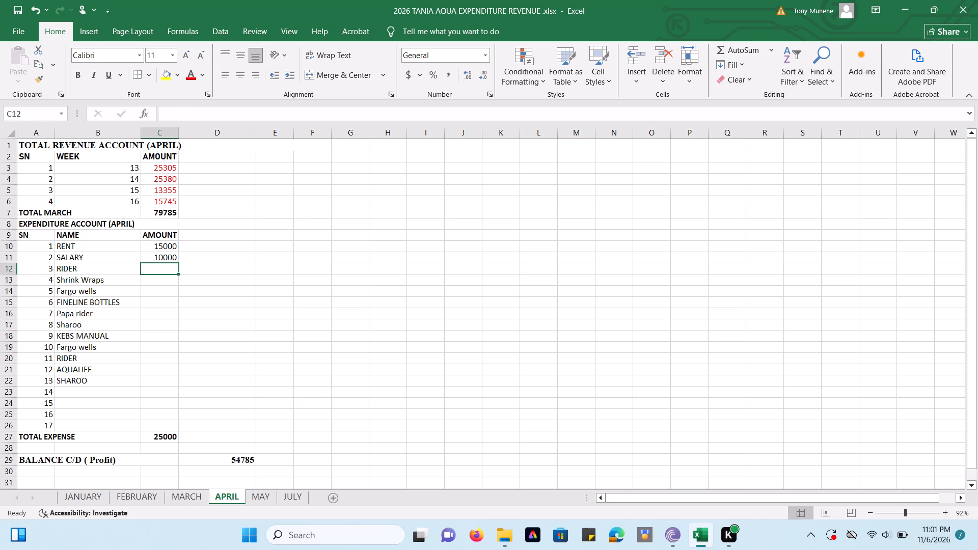
Clear April's expense names in cells B14 to B17, from Fargo wells to Sharoo.
key("Left")
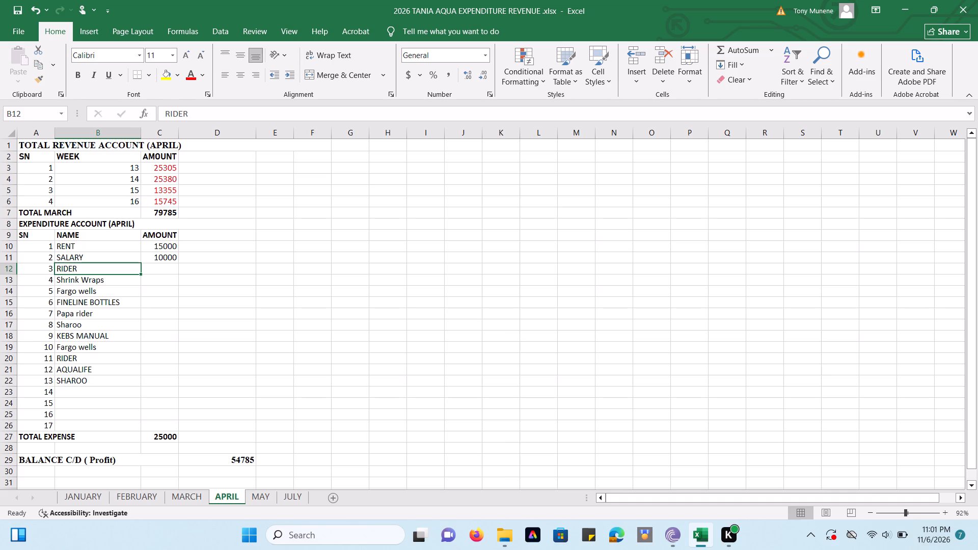
key("Down")
key("Down")
key("Delete")
key("Down")
key("Delete")
key("Down")
key("Delete")
key("Down")
key("Delete")
Clear April's expense names in cells B18 to B22, from KEBS MANUAL to SHAROO, including Fargo wells.
key("Down")
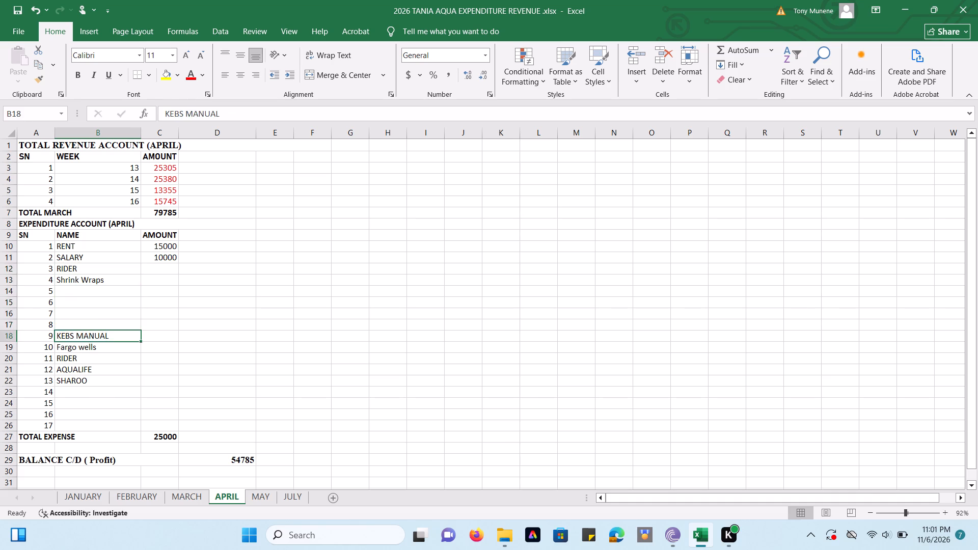
key("Delete")
key("Down")
key("Down")
key("Delete")
key("Down")
key("Delete")
key("Delete")
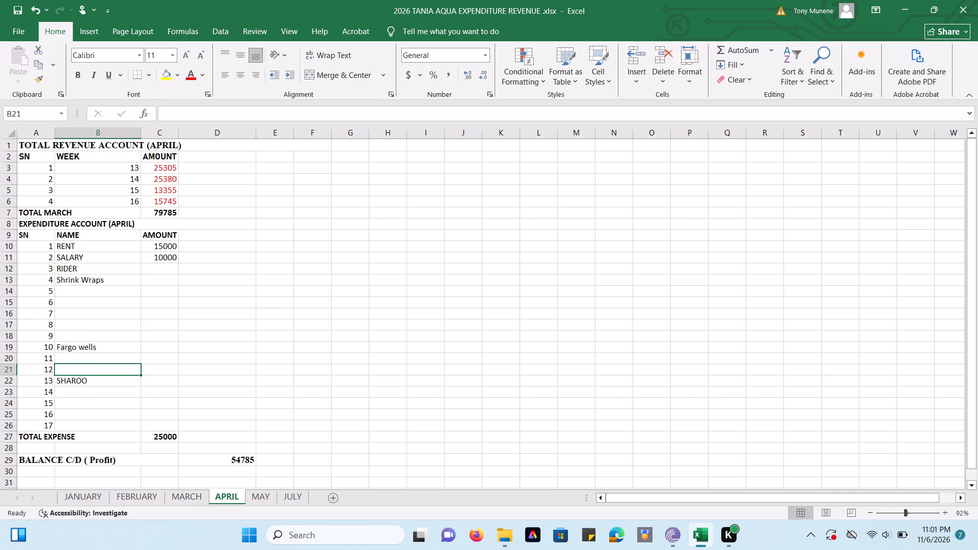
key("Down")
key("Delete")
key("Down")
key("Up")
key("Up")
key("Up")
key("Up")
key("Delete")
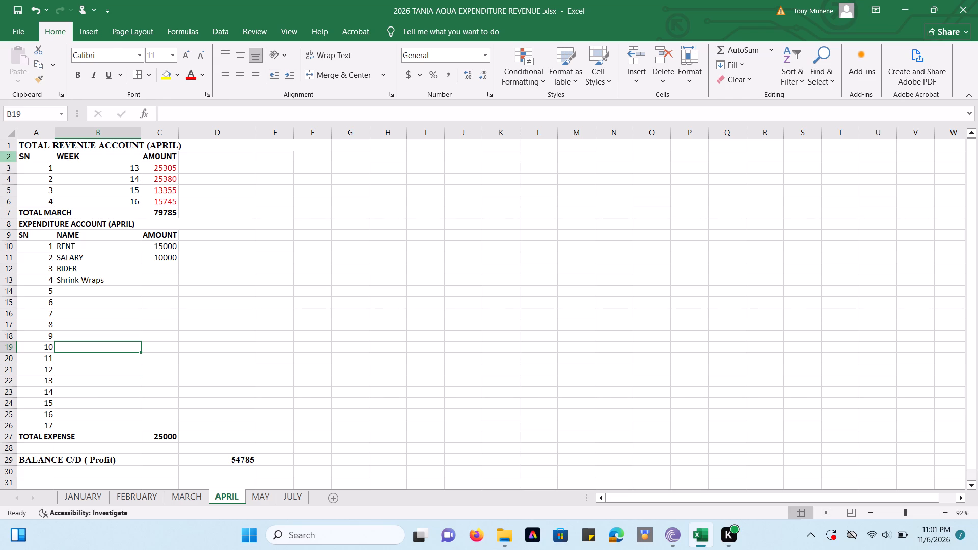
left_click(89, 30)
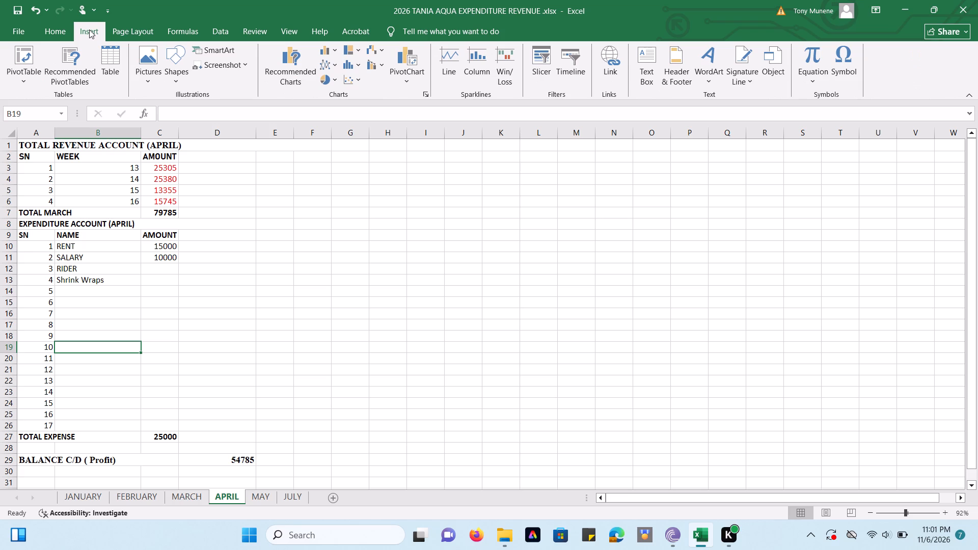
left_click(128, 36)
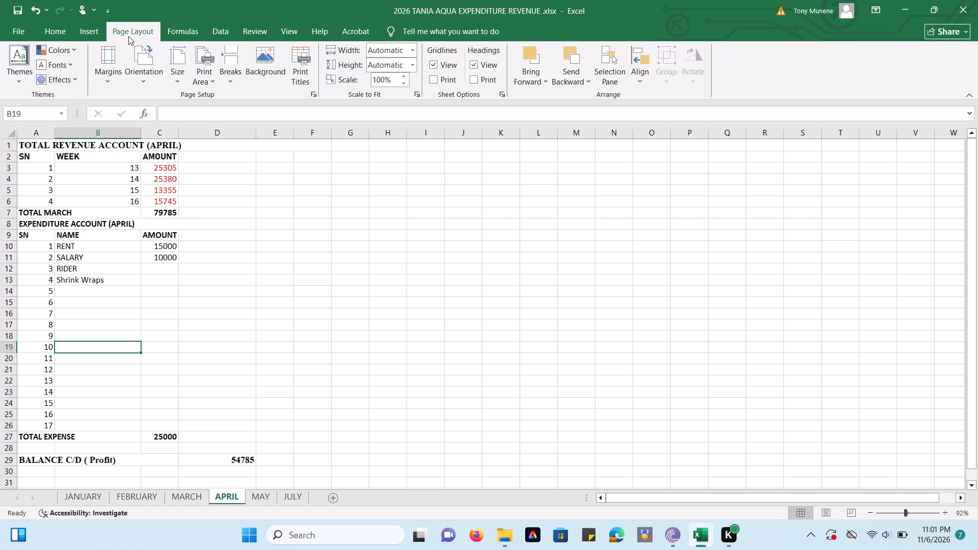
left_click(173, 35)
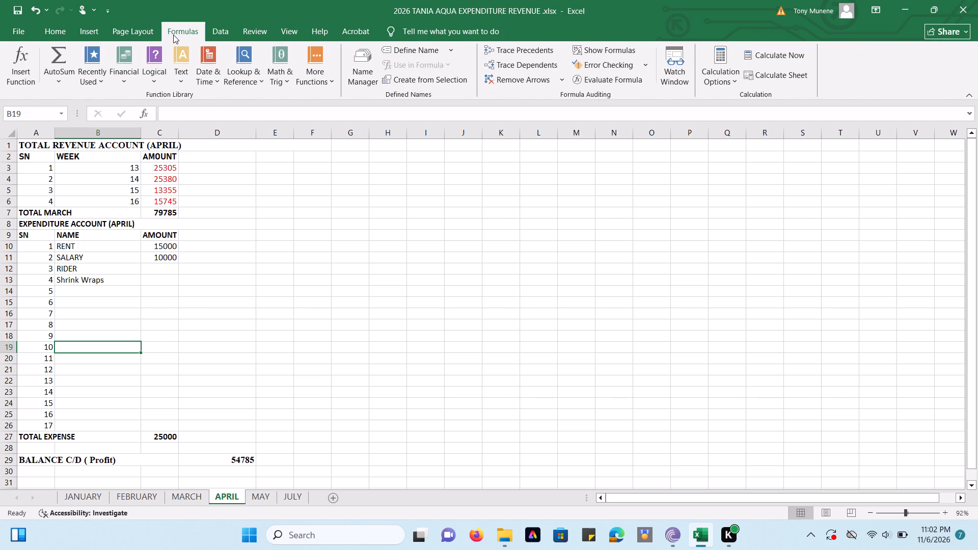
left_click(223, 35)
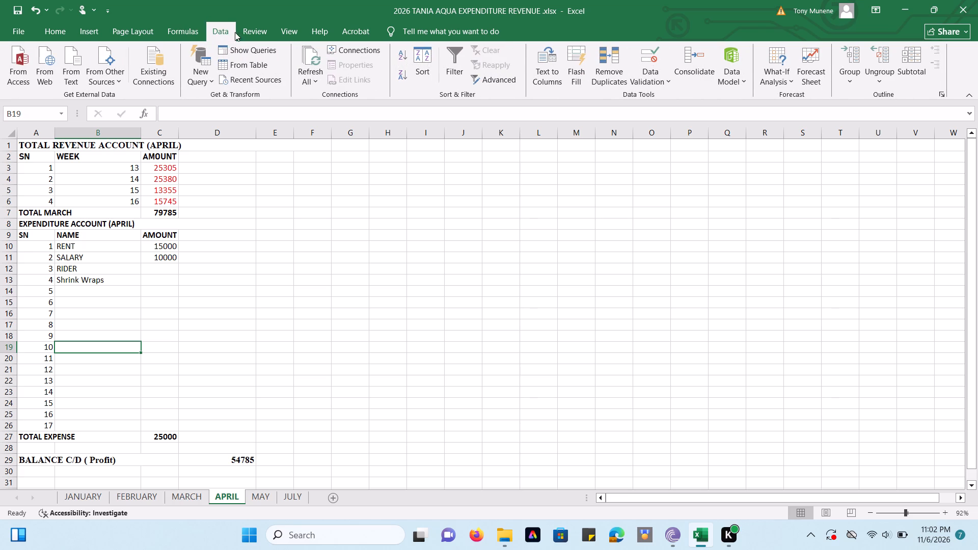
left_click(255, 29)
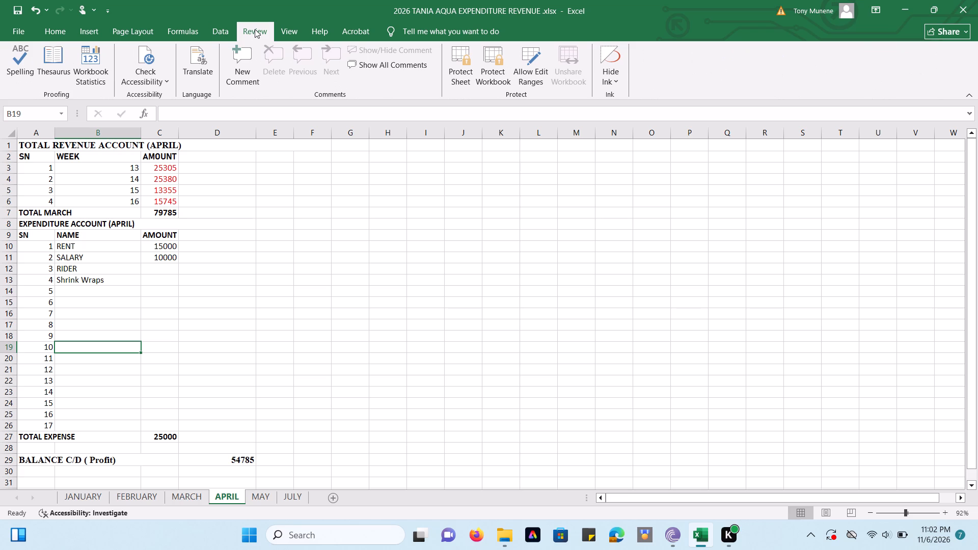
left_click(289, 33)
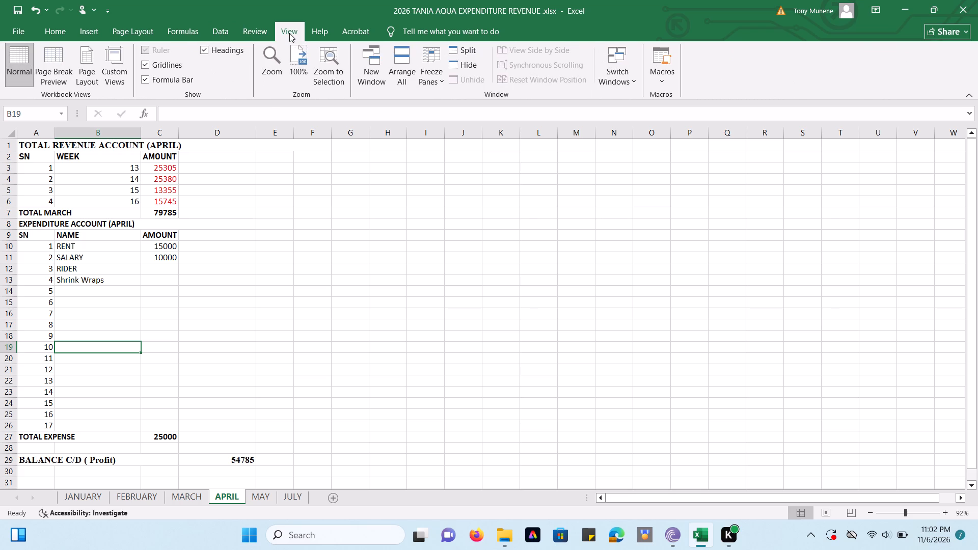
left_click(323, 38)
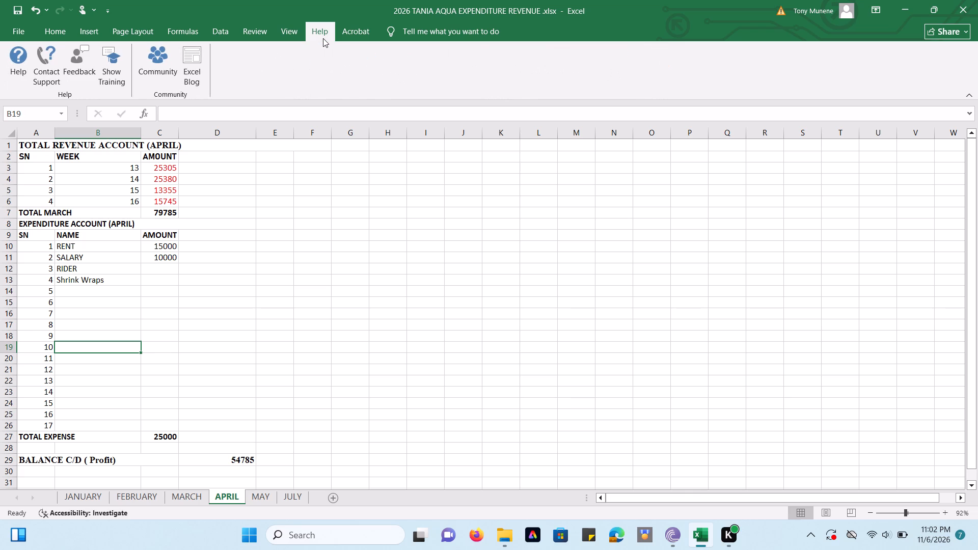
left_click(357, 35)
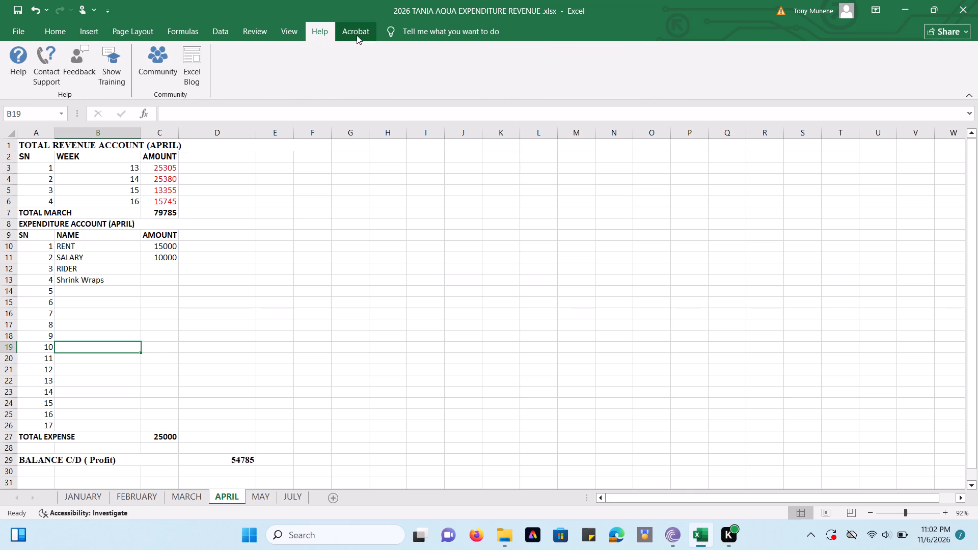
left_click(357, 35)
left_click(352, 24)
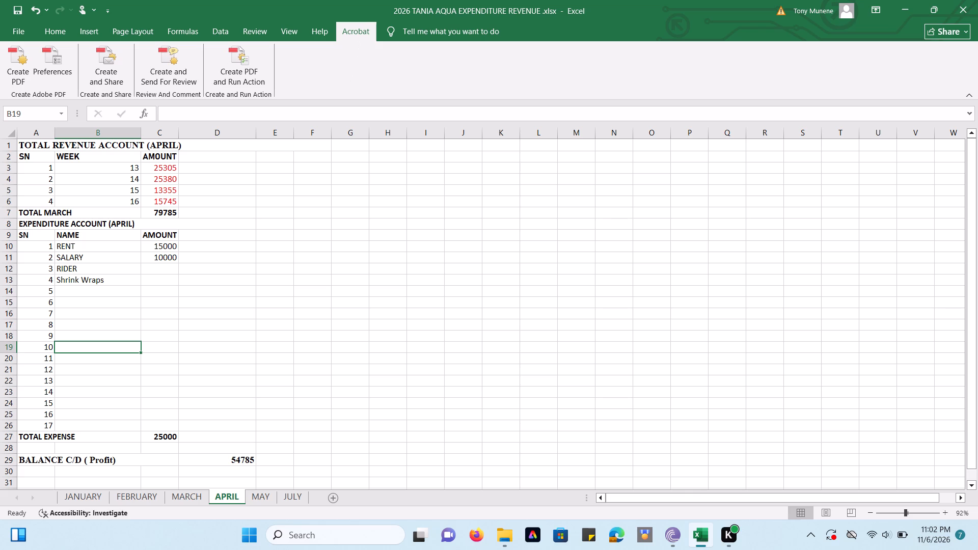
Open the MARCH sheet with its revenue and expenditure accounts.
left_click(192, 500)
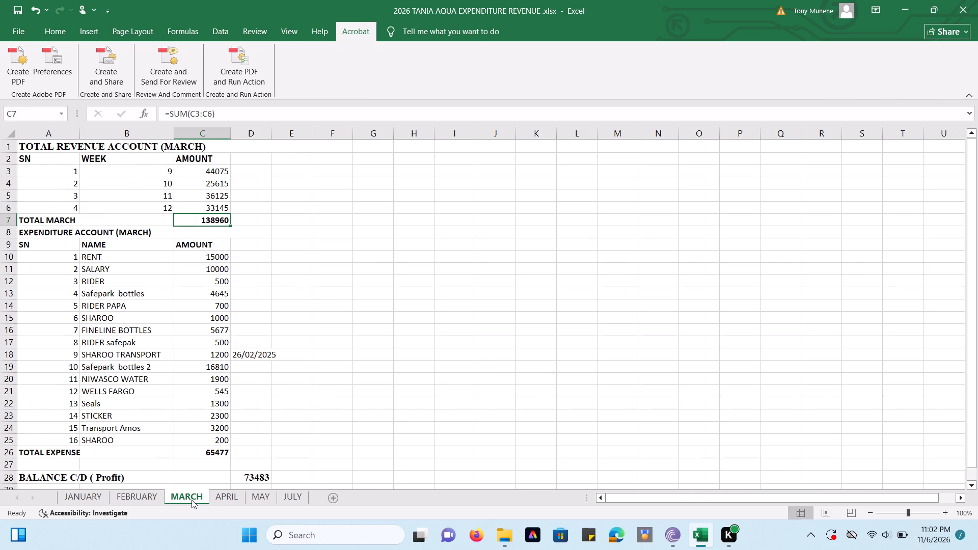